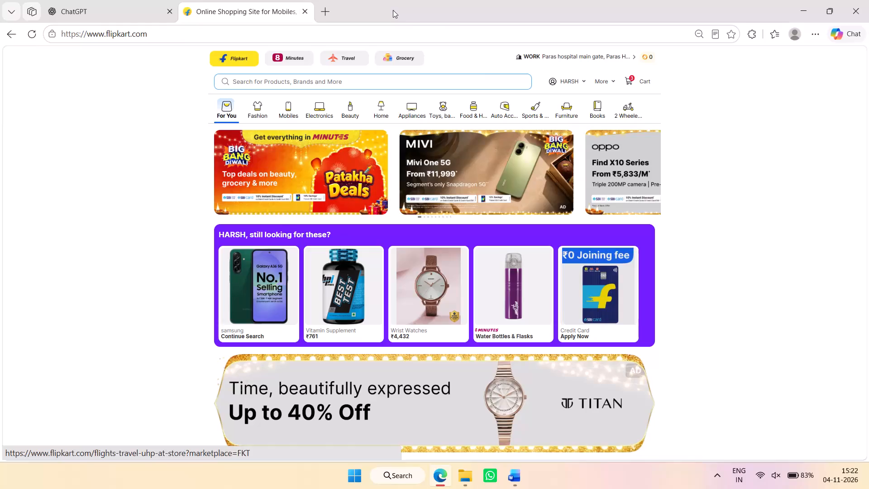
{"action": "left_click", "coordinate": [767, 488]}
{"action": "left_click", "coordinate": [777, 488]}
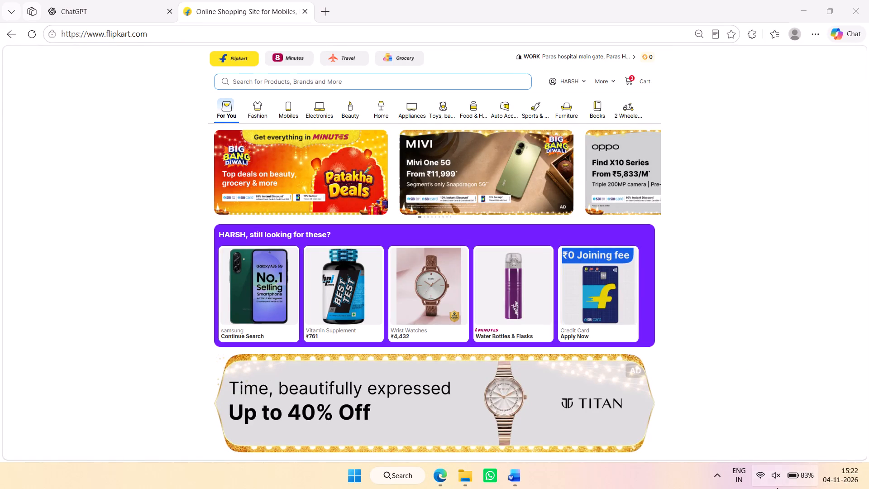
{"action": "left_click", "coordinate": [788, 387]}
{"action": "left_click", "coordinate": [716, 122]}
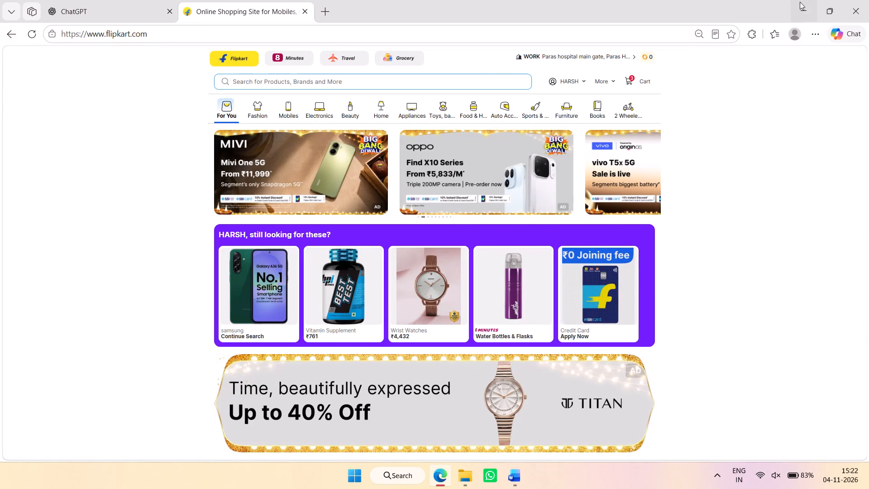
Switch to the AUSA-CHAKUR -topo 90+335 document in Word and review its file information.
{"action": "left_click", "coordinate": [798, 0]}
{"action": "left_click", "coordinate": [535, 288]}
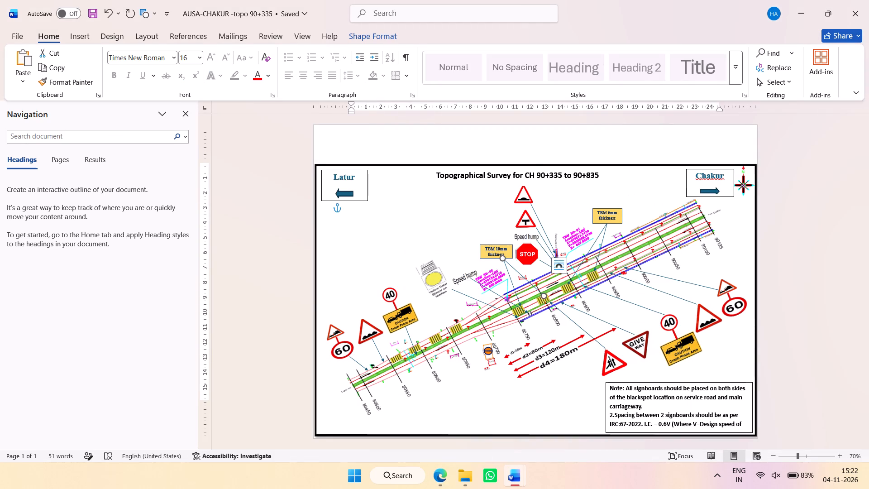
{"action": "left_click", "coordinate": [633, 185]}
{"action": "left_click", "coordinate": [10, 40]}
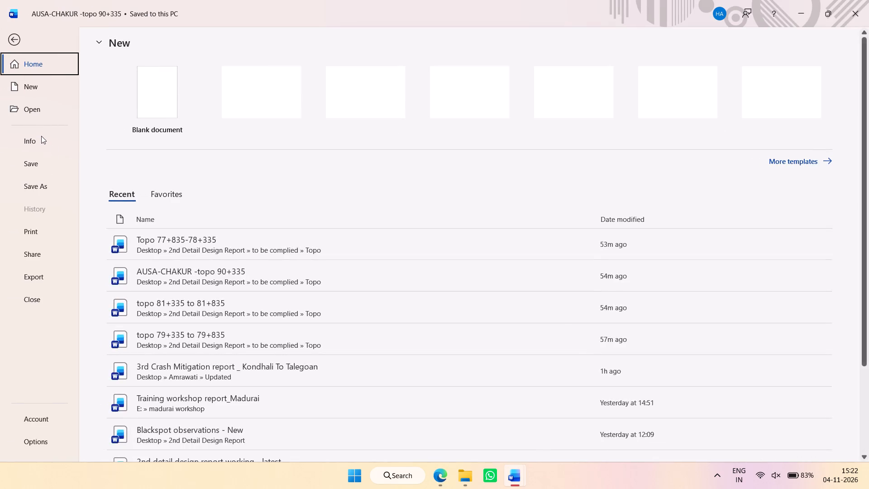
{"action": "left_click", "coordinate": [41, 136]}
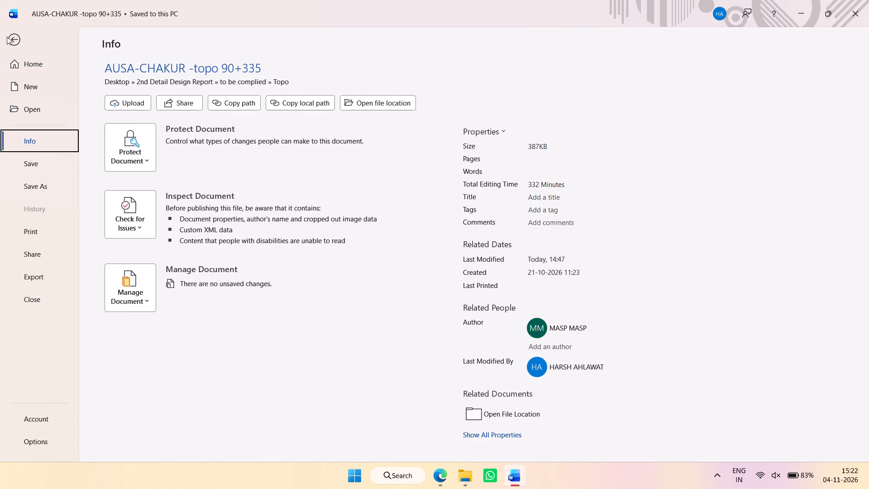
{"action": "left_click", "coordinate": [7, 37]}
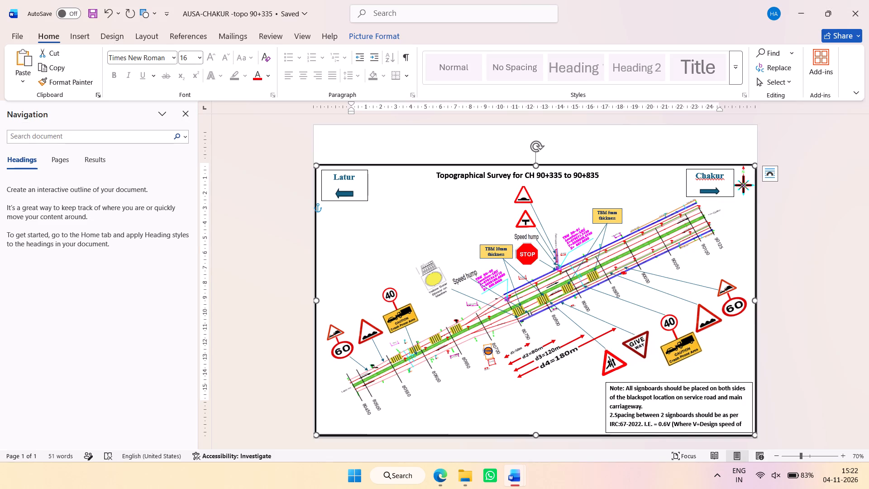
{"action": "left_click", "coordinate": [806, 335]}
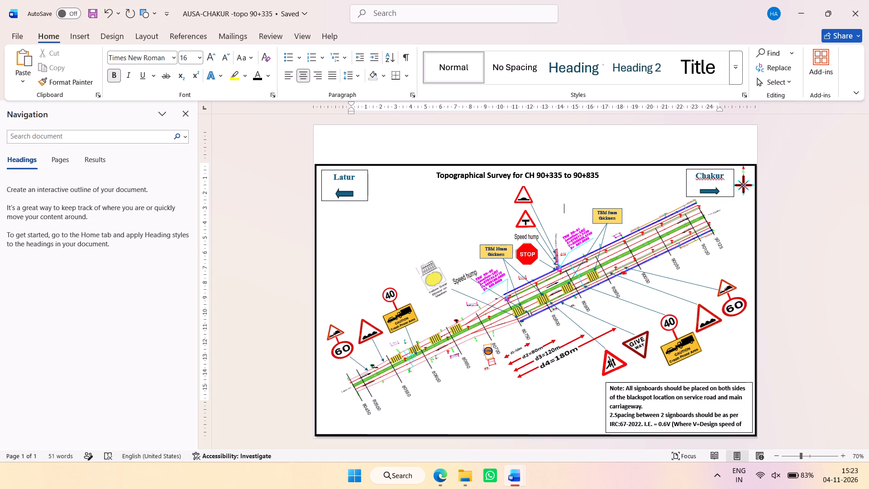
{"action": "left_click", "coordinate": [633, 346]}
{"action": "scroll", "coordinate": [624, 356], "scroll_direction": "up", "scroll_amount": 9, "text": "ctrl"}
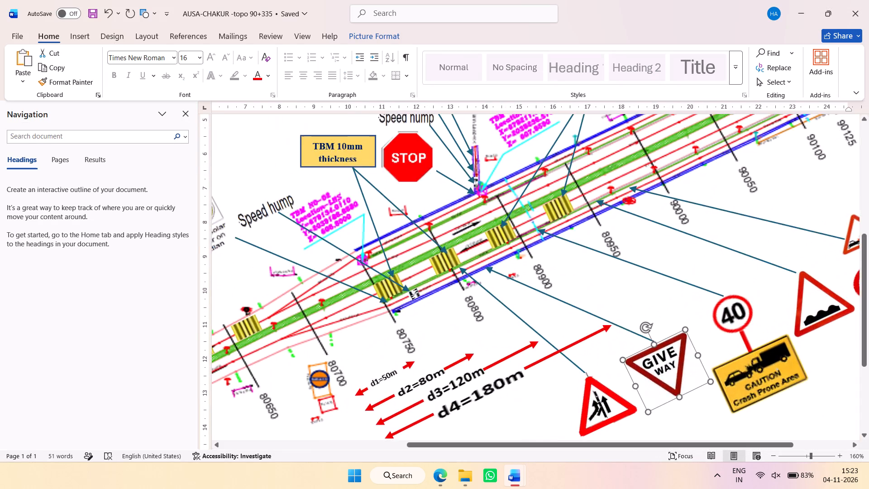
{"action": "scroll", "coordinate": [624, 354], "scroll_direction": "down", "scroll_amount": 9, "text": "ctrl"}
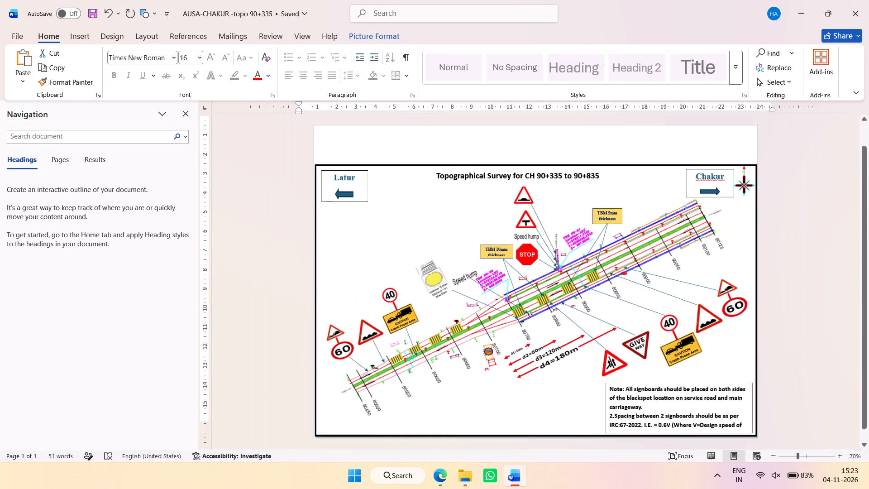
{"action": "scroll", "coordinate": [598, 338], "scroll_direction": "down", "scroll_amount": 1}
Zoom the document to 80% and capture a rectangular screen snip of the whole topographical survey drawing.
{"action": "left_click", "coordinate": [673, 226]}
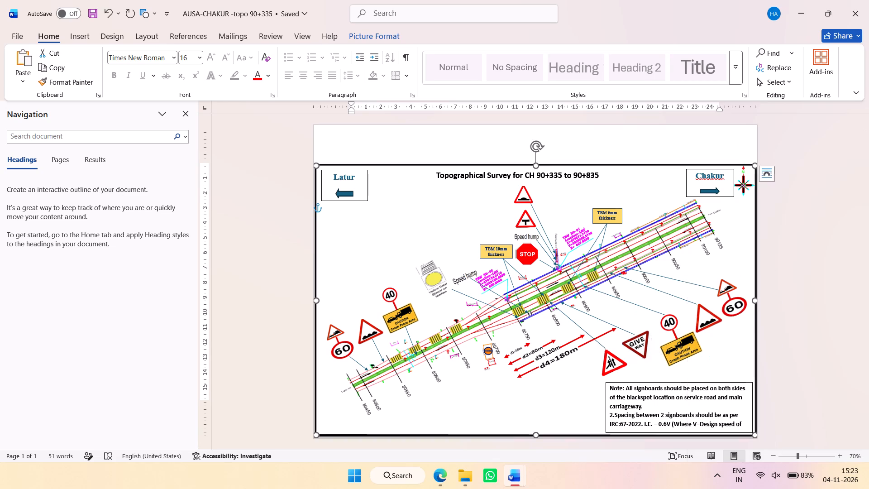
{"action": "scroll", "coordinate": [660, 276], "scroll_direction": "up", "scroll_amount": 1, "text": "ctrl"}
{"action": "scroll", "coordinate": [660, 276], "scroll_direction": "down", "scroll_amount": 1}
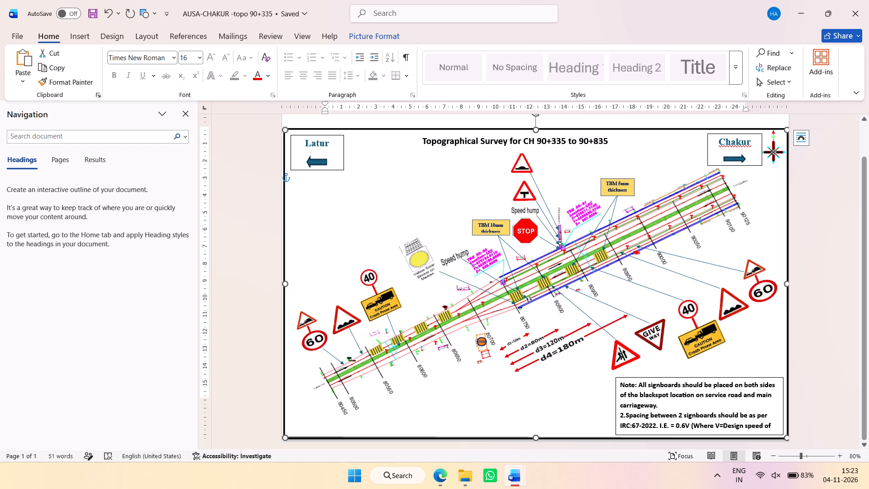
{"action": "left_click", "coordinate": [822, 173]}
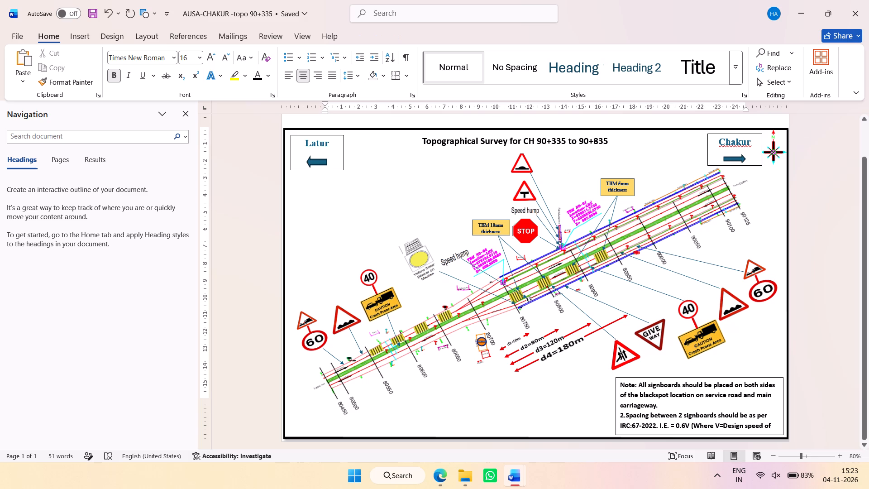
{"action": "key", "text": "Print"}
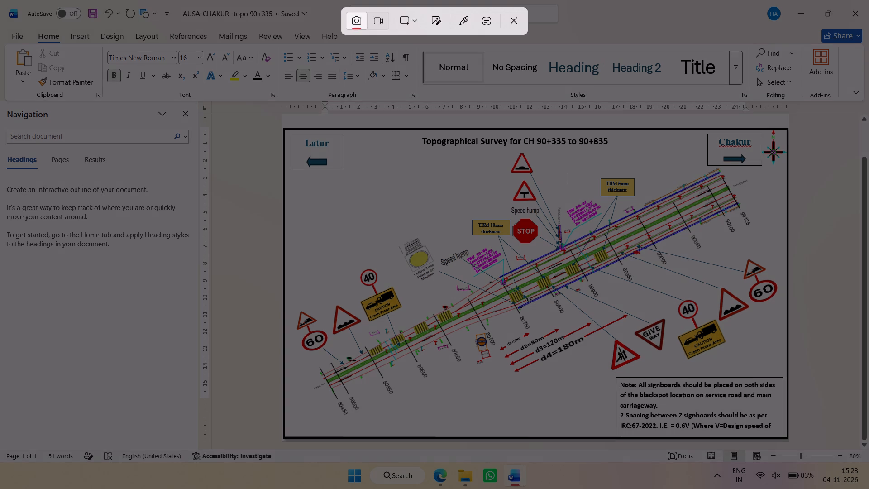
{"action": "left_click_drag", "start_coordinate": [790, 128], "coordinate": [483, 360]}
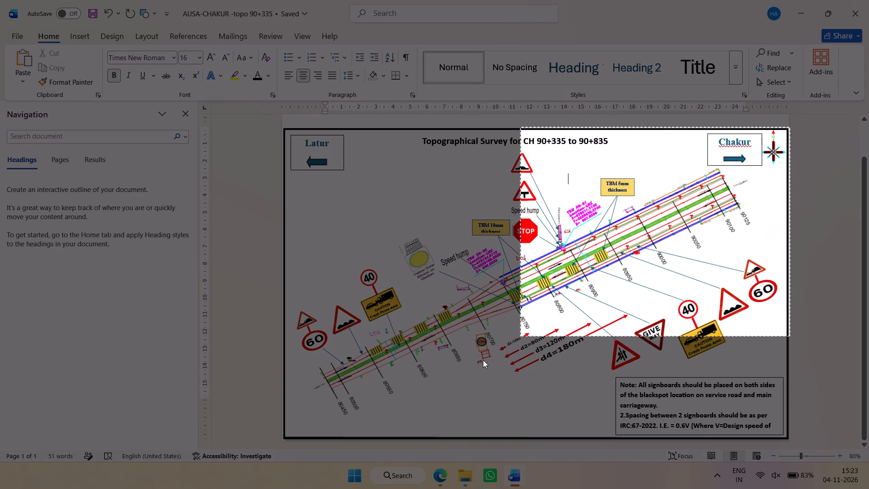
{"action": "left_click_drag", "start_coordinate": [483, 360], "coordinate": [283, 438]}
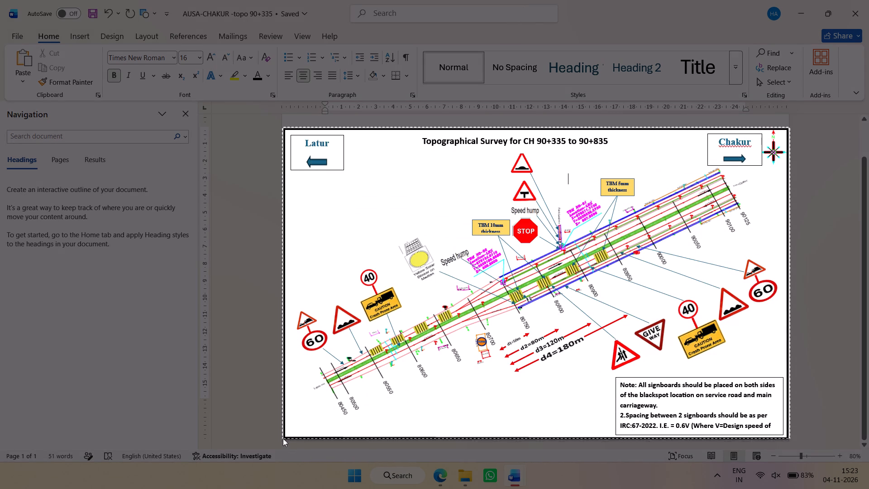
{"action": "left_click_drag", "start_coordinate": [283, 438], "coordinate": [282, 440]}
Increase the height of the "TBM 10mm thickness" label box slightly so both text lines fit, and deselect it.
{"action": "left_click", "coordinate": [502, 225]}
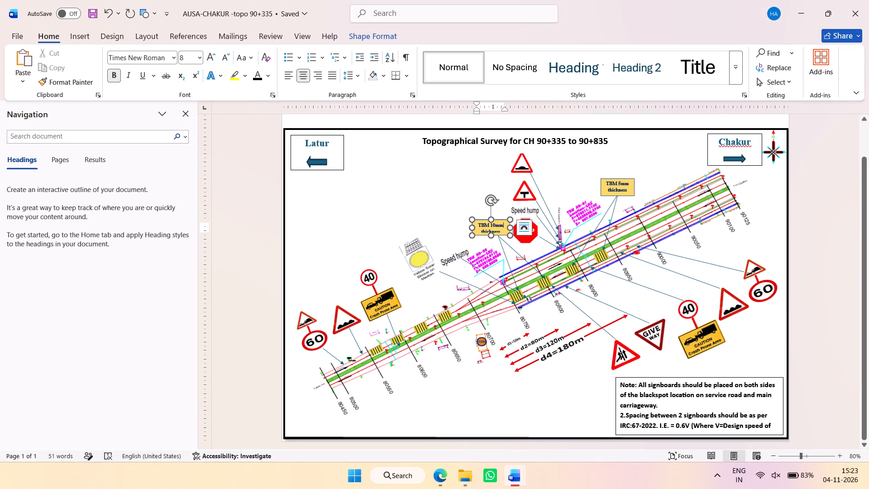
{"action": "left_click", "coordinate": [492, 235]}
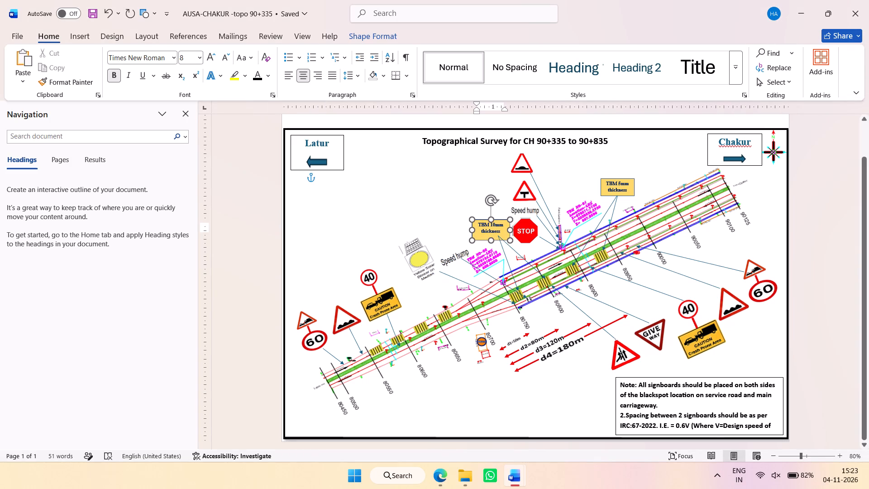
{"action": "left_click", "coordinate": [479, 345]}
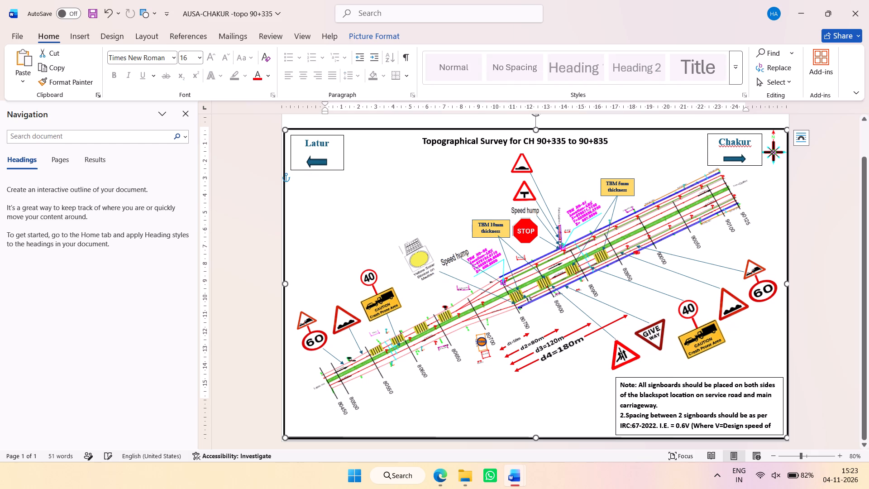
{"action": "left_click", "coordinate": [834, 296]}
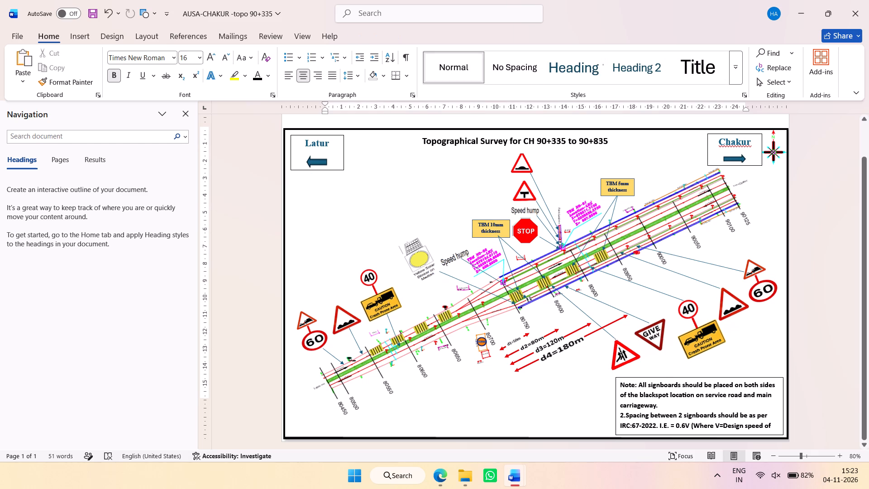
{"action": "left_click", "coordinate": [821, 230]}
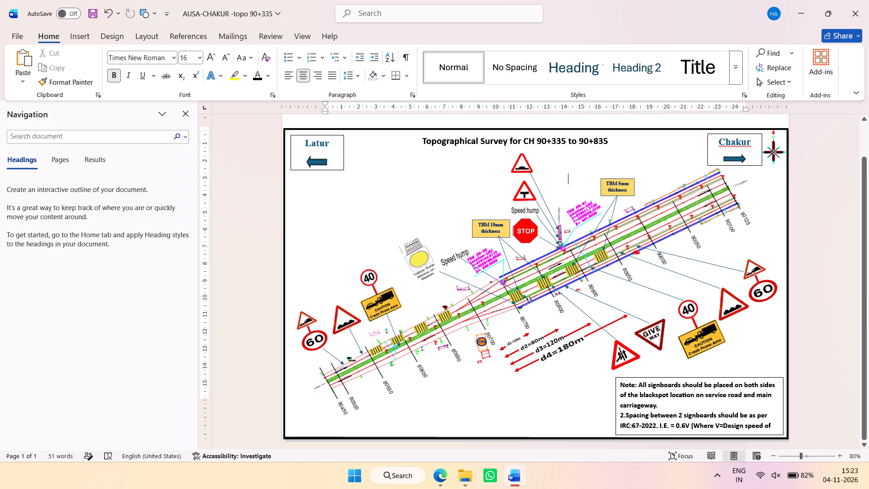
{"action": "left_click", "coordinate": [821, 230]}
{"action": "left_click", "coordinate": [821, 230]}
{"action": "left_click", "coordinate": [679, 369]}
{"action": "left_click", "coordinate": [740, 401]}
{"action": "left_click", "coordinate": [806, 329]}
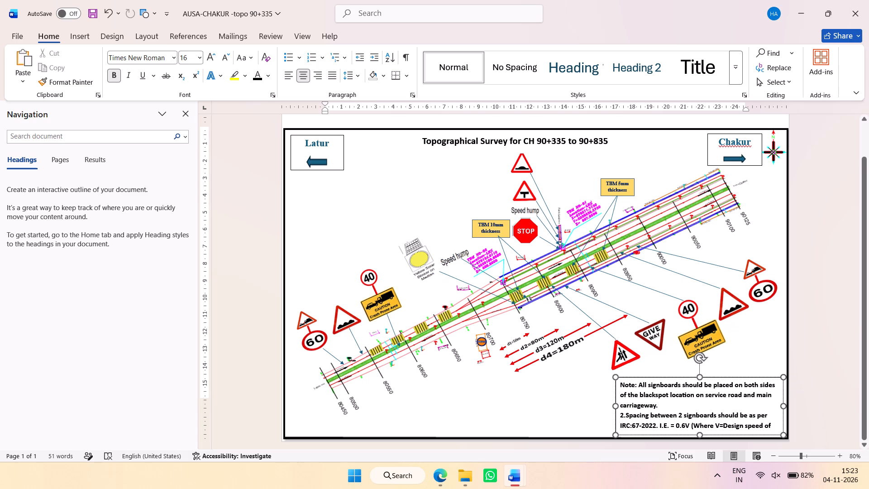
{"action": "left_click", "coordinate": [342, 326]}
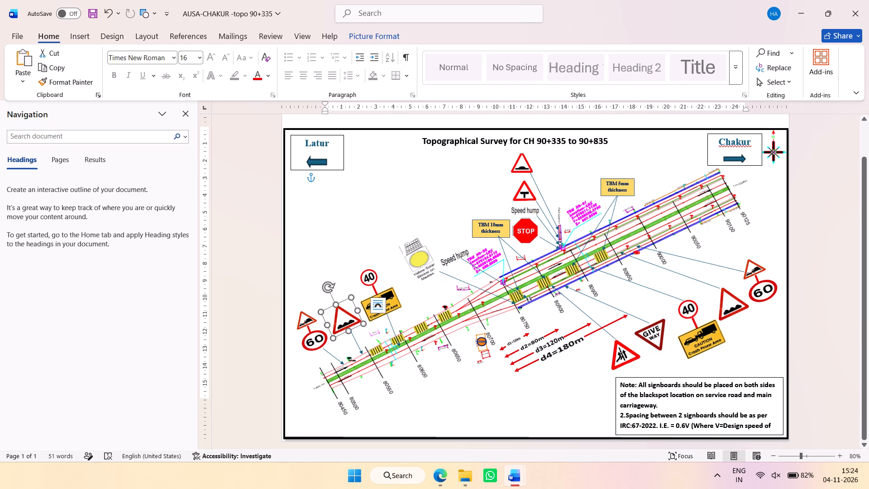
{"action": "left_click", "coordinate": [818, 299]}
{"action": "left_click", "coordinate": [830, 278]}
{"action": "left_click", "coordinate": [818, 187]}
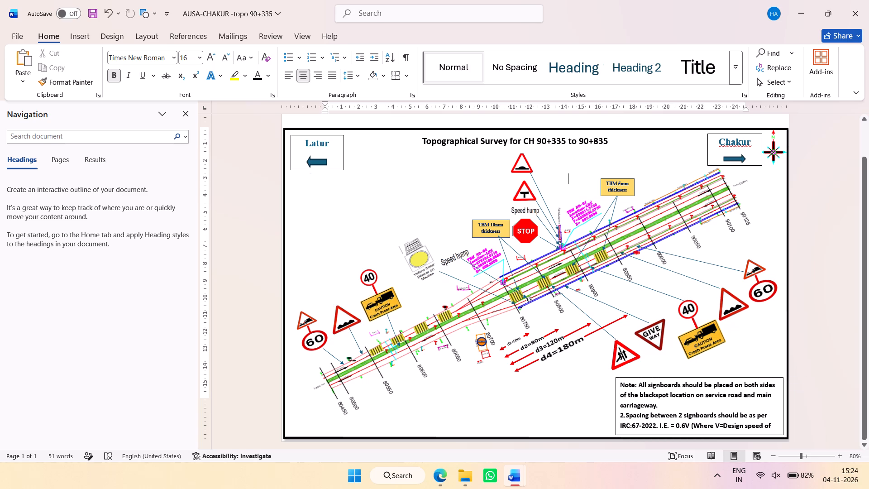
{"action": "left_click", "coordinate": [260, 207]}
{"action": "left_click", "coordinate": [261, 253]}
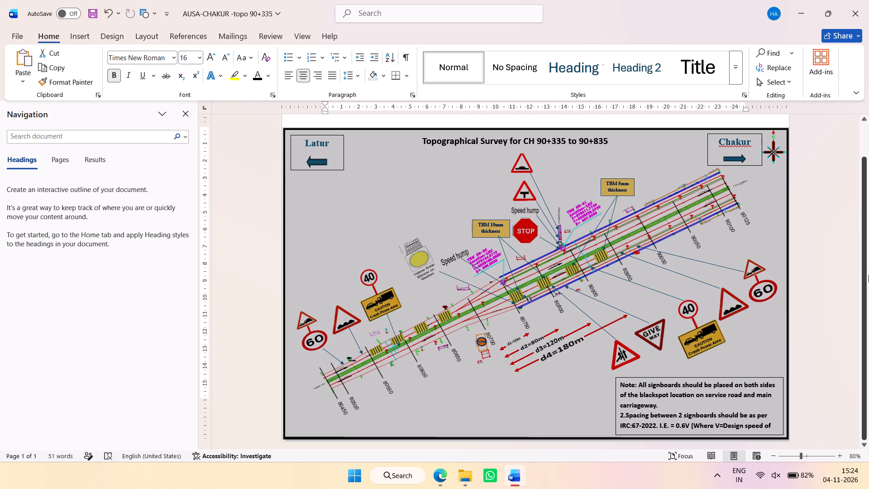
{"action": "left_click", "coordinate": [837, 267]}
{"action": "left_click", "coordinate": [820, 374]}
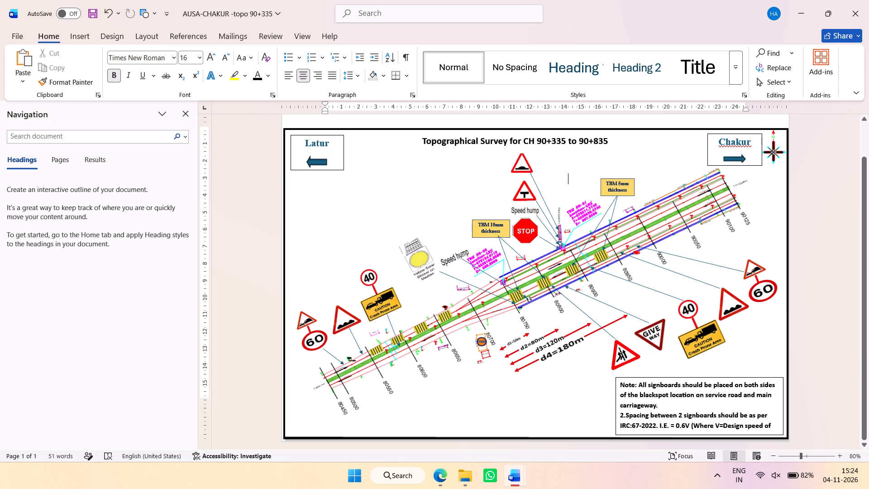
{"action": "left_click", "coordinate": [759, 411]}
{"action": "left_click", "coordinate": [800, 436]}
Insert a blank paragraph at the text insertion point on the drawing page.
{"action": "key", "text": "Return"}
{"action": "scroll", "coordinate": [595, 319], "scroll_direction": "up", "scroll_amount": 4}
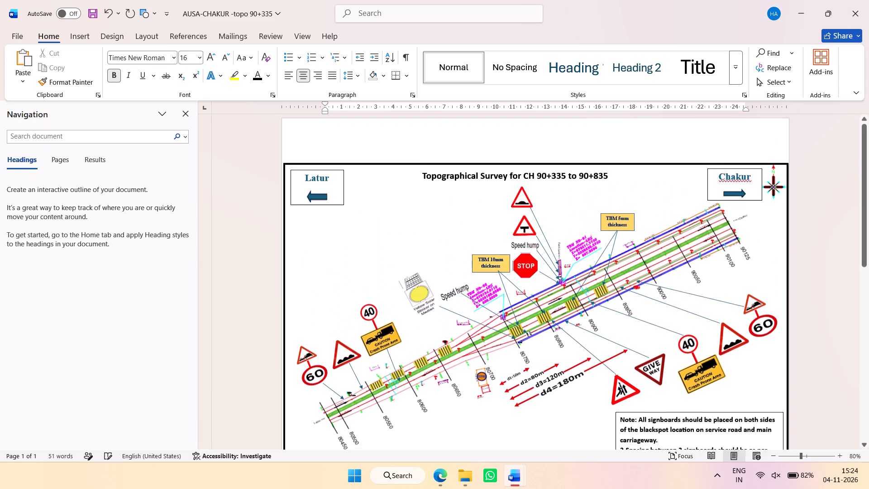
{"action": "scroll", "coordinate": [823, 197], "scroll_direction": "down", "scroll_amount": 1}
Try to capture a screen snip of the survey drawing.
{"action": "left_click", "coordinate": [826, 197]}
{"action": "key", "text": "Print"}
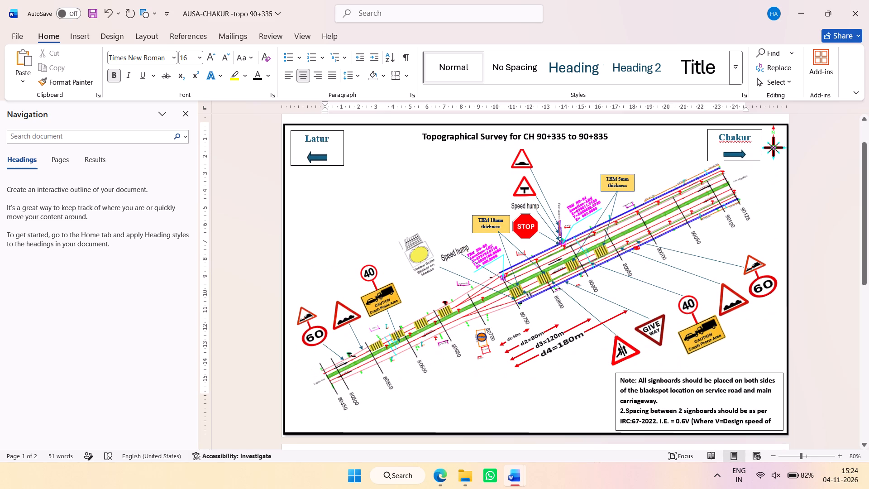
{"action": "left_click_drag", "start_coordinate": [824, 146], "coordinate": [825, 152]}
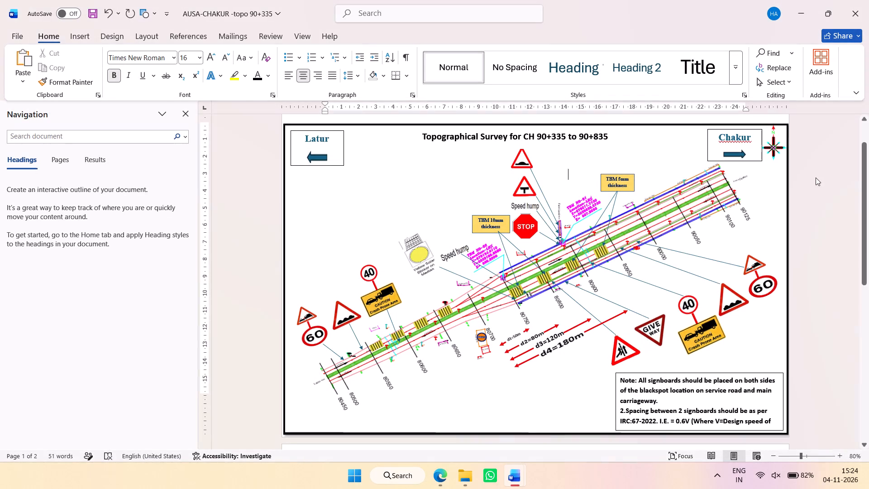
Insert another blank paragraph at the text insertion point on the drawing page.
{"action": "key", "text": "Return"}
Capture a screen snip of the whole CH 90+335 to 90+835 survey drawing, from corner to corner of its black border.
{"action": "scroll", "coordinate": [815, 182], "scroll_direction": "up", "scroll_amount": 2}
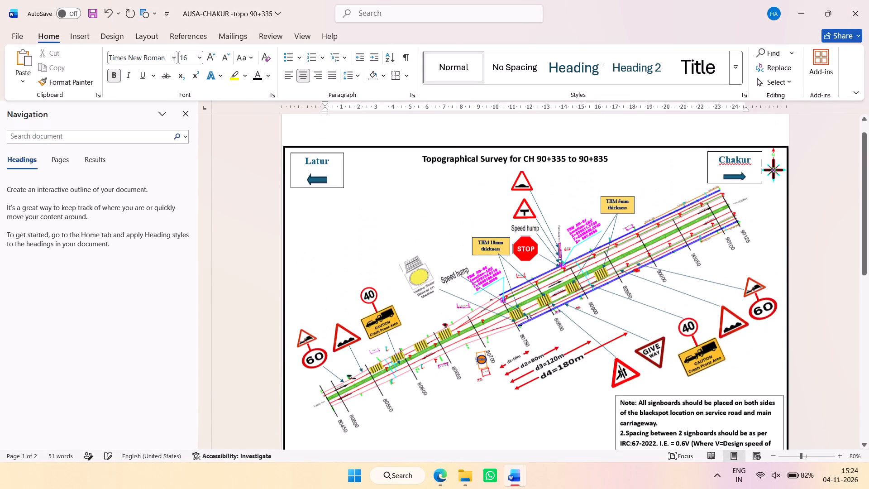
{"action": "scroll", "coordinate": [815, 182], "scroll_direction": "down", "scroll_amount": 1}
{"action": "scroll", "coordinate": [815, 182], "scroll_direction": "up", "scroll_amount": 1}
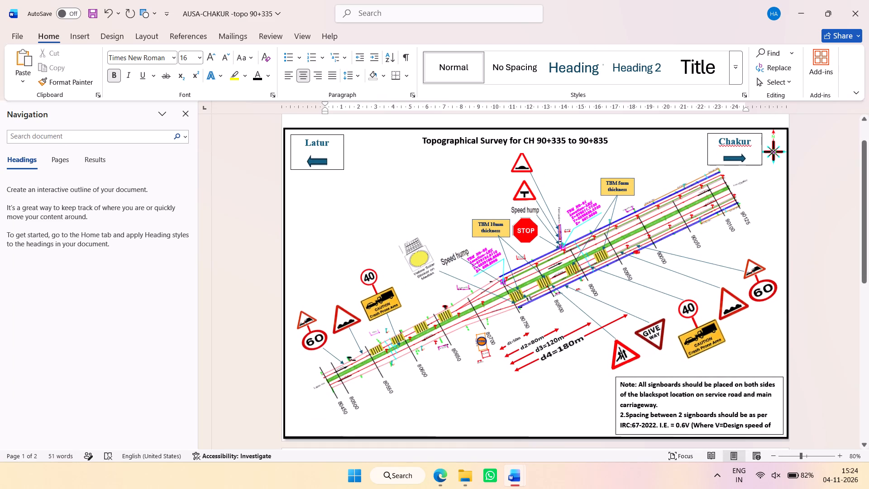
{"action": "key", "text": "Print"}
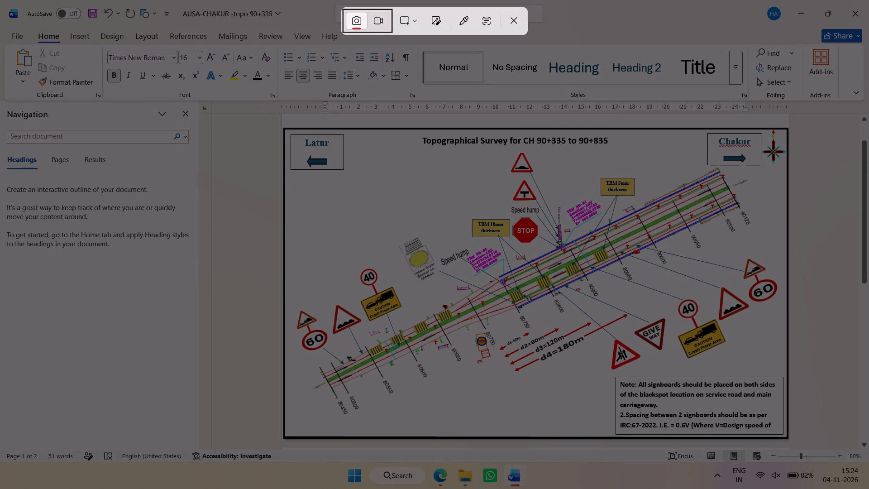
{"action": "left_click_drag", "start_coordinate": [789, 127], "coordinate": [731, 196]}
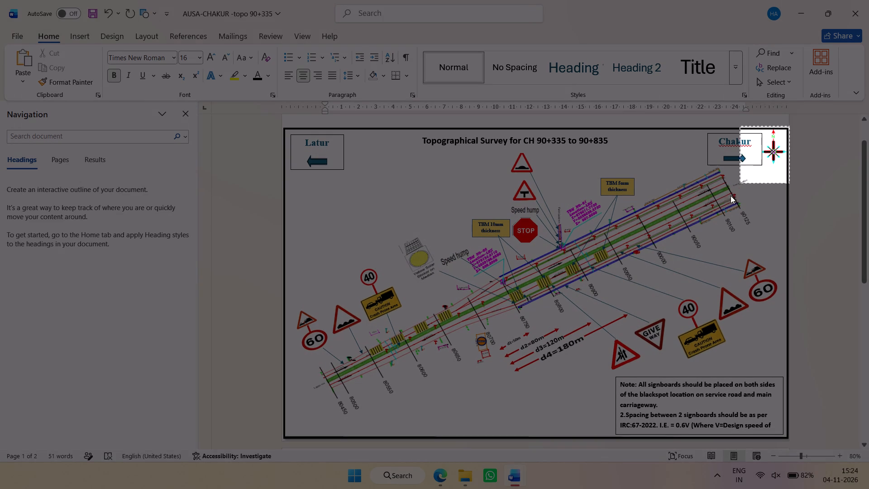
{"action": "left_click_drag", "start_coordinate": [731, 196], "coordinate": [287, 437]}
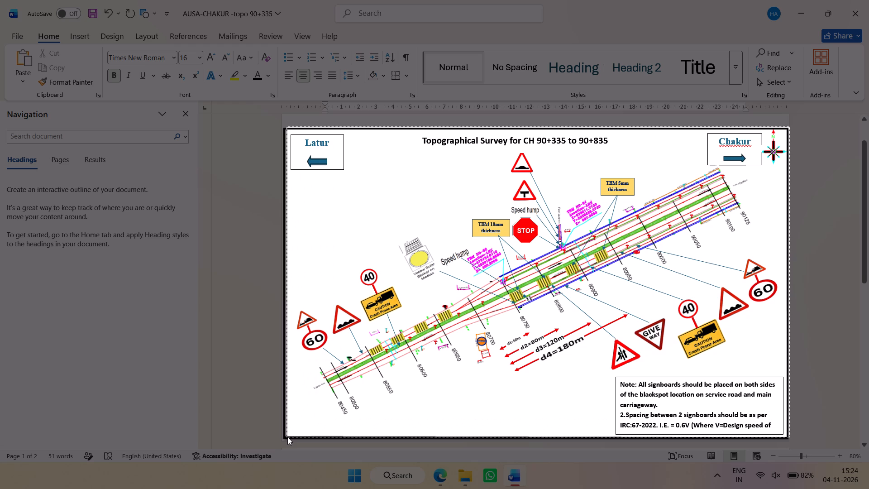
{"action": "left_click_drag", "start_coordinate": [287, 437], "coordinate": [282, 439]}
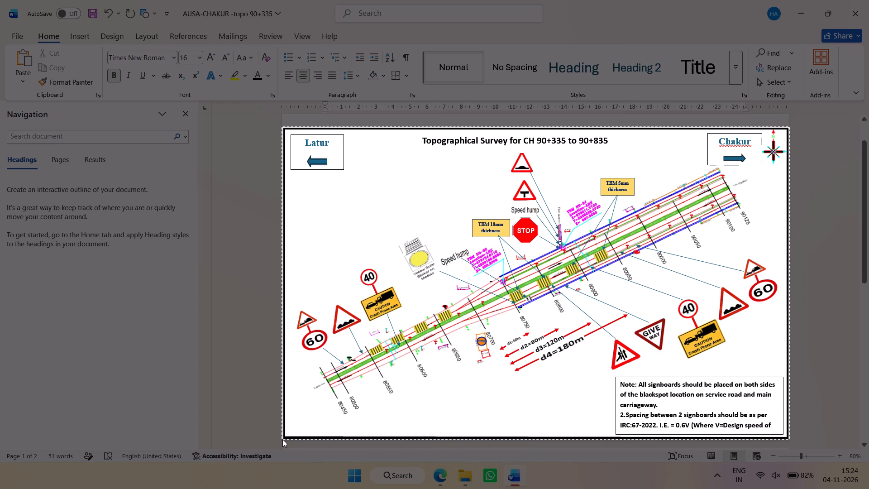
{"action": "left_click_drag", "start_coordinate": [282, 439], "coordinate": [282, 440]}
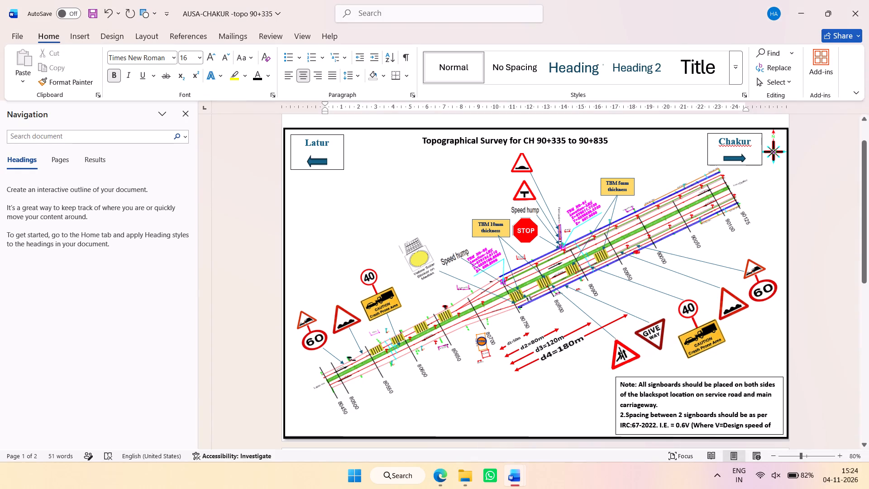
Switch to the 2nd detail design report and replace the picture under TOPOGRAPHIC SURVEY AND SCHEMATIC DESIGN (90+335-90+835) with the copied snip.
{"action": "left_click", "coordinate": [514, 471]}
{"action": "left_click", "coordinate": [448, 437]}
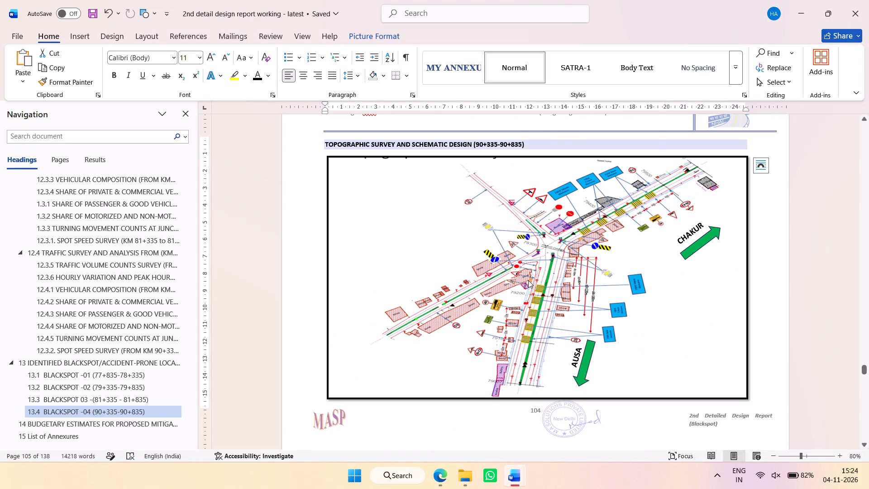
{"action": "left_click", "coordinate": [528, 280]}
{"action": "right_click", "coordinate": [531, 275]}
{"action": "left_click", "coordinate": [708, 349]}
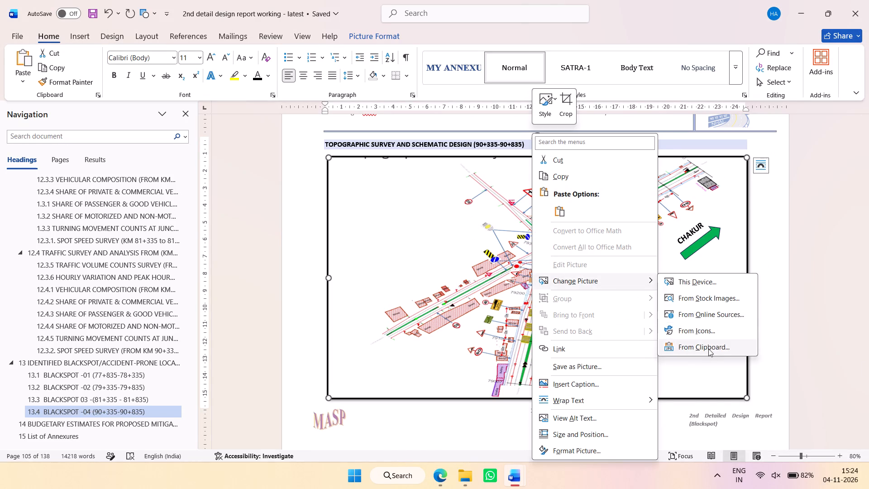
Extend the replaced picture's crop area at its upper and lower edges to include the full drawing frame, about 15.21 cm high.
{"action": "double_click", "coordinate": [606, 238]}
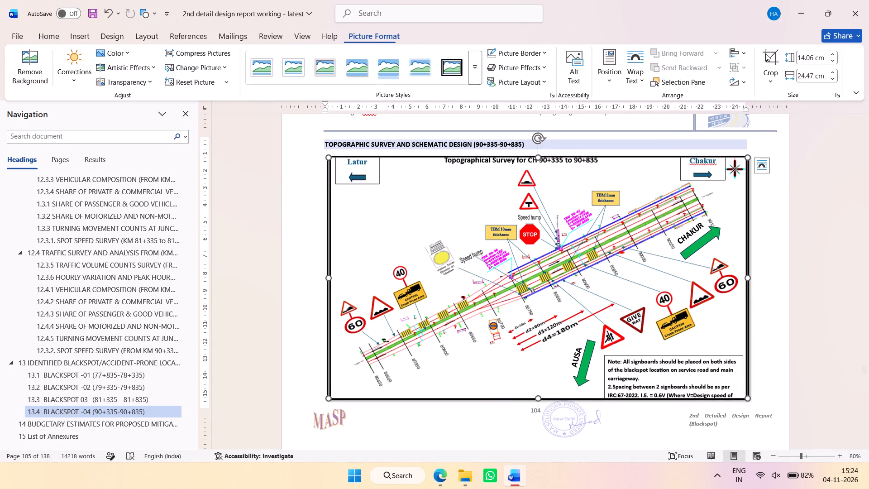
{"action": "left_click", "coordinate": [774, 58]}
{"action": "left_click_drag", "start_coordinate": [538, 158], "coordinate": [537, 150]}
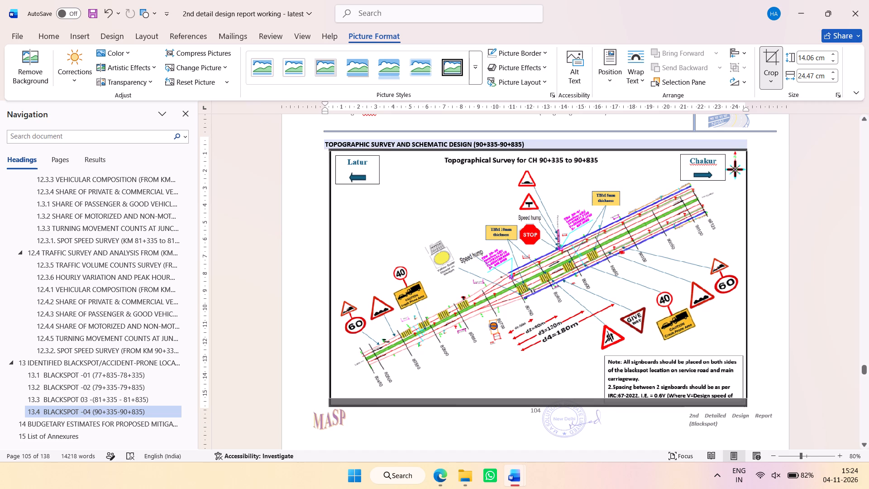
{"action": "left_click_drag", "start_coordinate": [537, 150], "coordinate": [537, 149]}
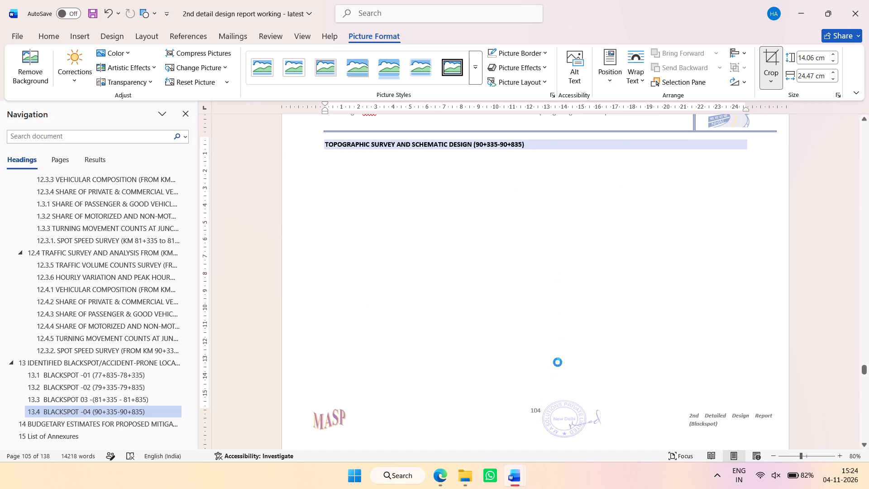
{"action": "scroll", "coordinate": [561, 340], "scroll_direction": "down", "scroll_amount": 9}
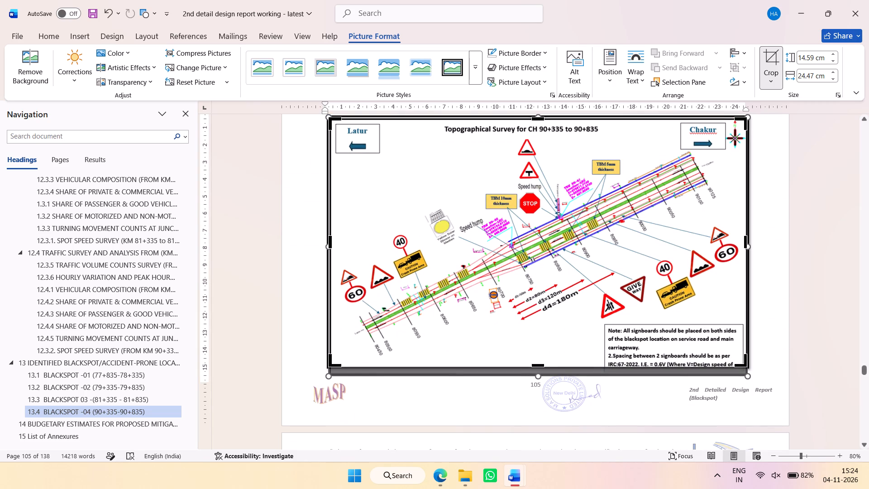
{"action": "left_click_drag", "start_coordinate": [537, 365], "coordinate": [537, 378]}
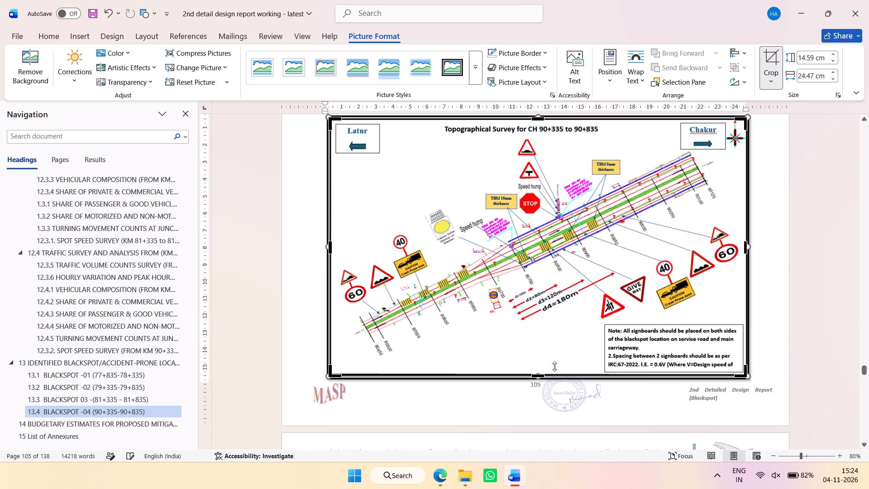
{"action": "left_click", "coordinate": [802, 322]}
Set the survey picture's outline to No line and close the picture formatting options.
{"action": "double_click", "coordinate": [720, 334]}
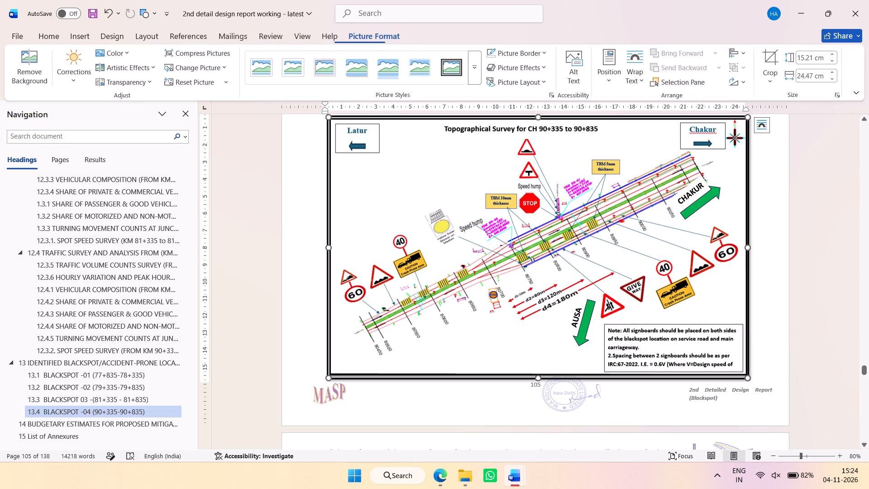
{"action": "right_click", "coordinate": [720, 333]}
{"action": "left_click", "coordinate": [744, 326]}
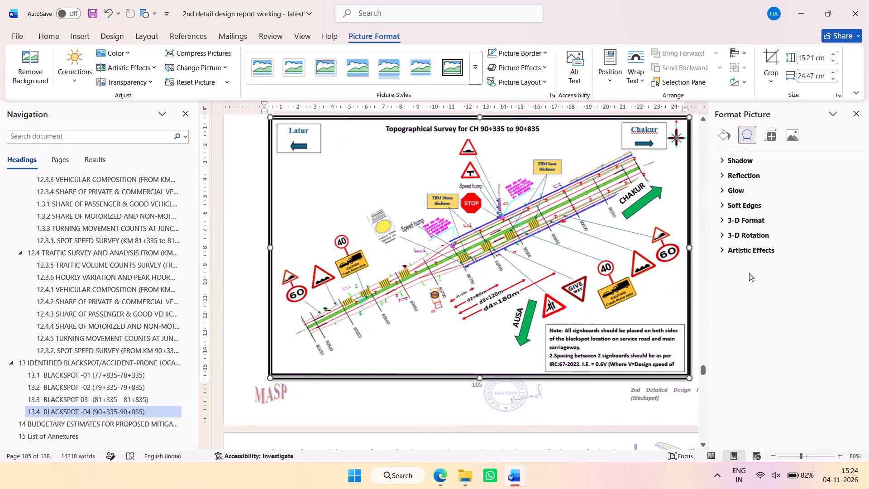
{"action": "left_click", "coordinate": [720, 133]}
{"action": "left_click", "coordinate": [751, 192]}
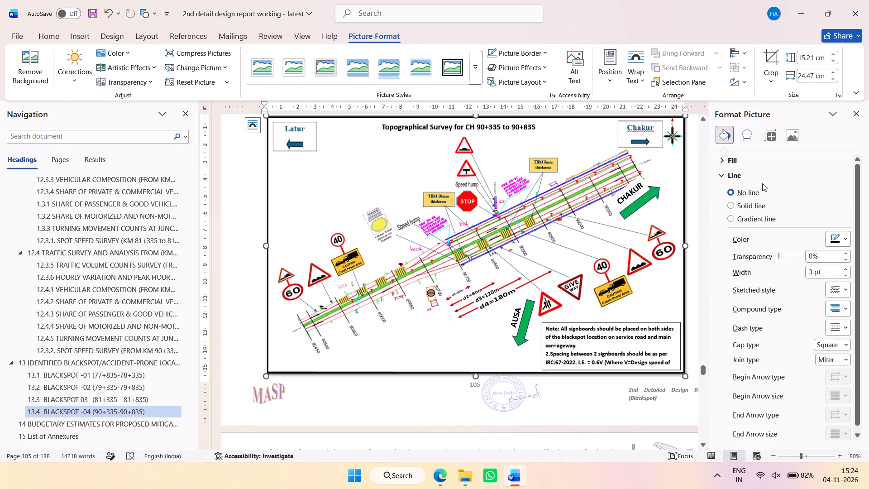
{"action": "left_click", "coordinate": [850, 118]}
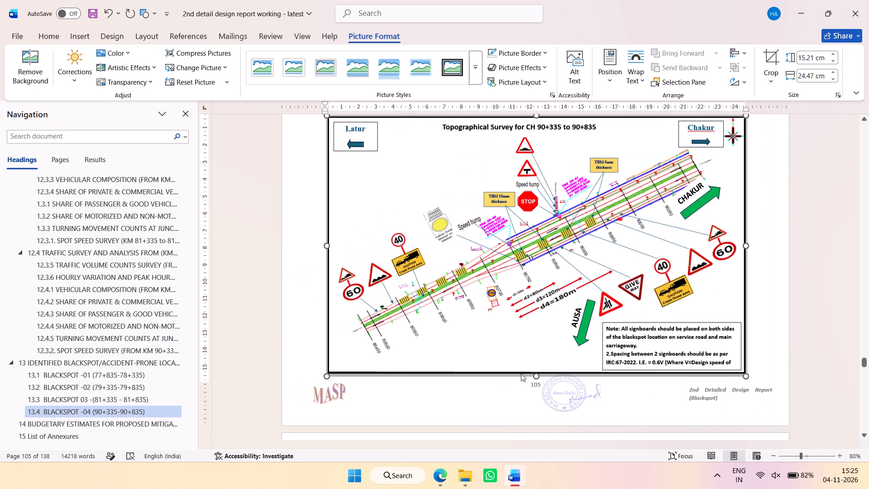
Reduce the survey picture's height to about 14.13 cm so it fits on the page below its heading.
{"action": "left_click", "coordinate": [534, 375]}
{"action": "left_click_drag", "start_coordinate": [534, 375], "coordinate": [535, 357]}
{"action": "scroll", "coordinate": [540, 346], "scroll_direction": "up", "scroll_amount": 1}
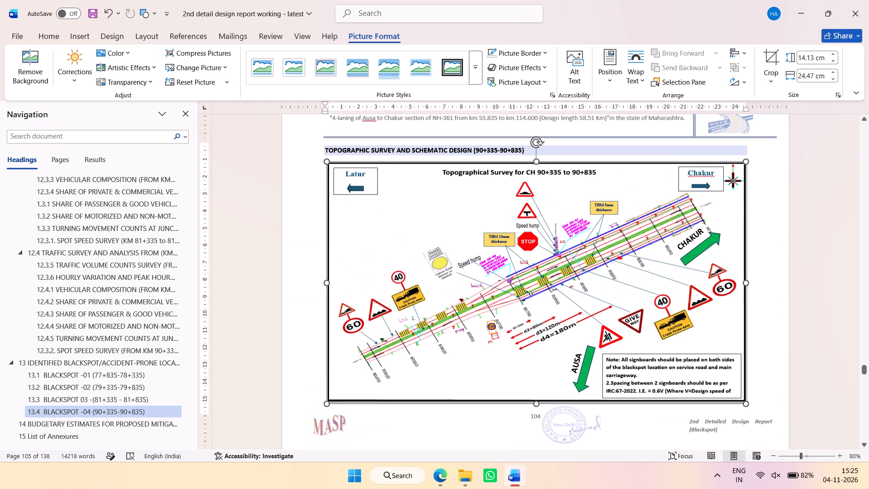
Delete the old green CHAKUR arrow and its text label overlaying the survey picture.
{"action": "left_click", "coordinate": [713, 238]}
{"action": "key", "text": "Delete"}
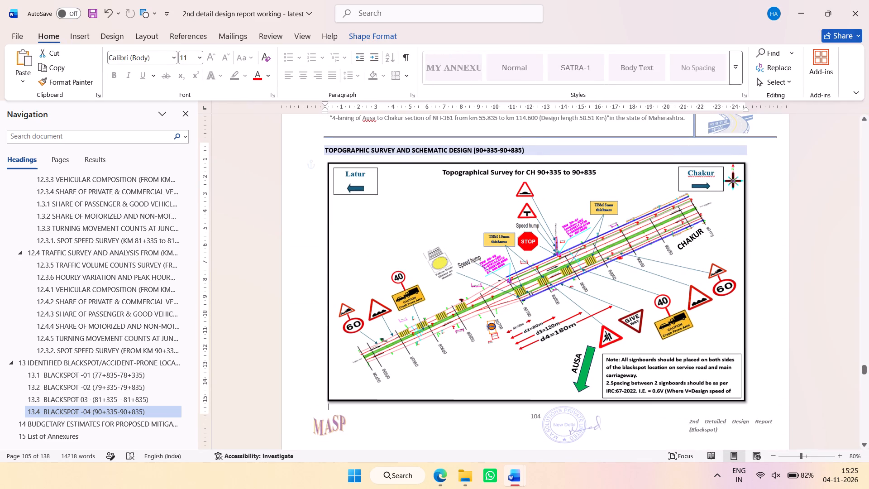
{"action": "left_click", "coordinate": [696, 235]}
{"action": "left_click", "coordinate": [711, 231]}
{"action": "key", "text": "Delete"}
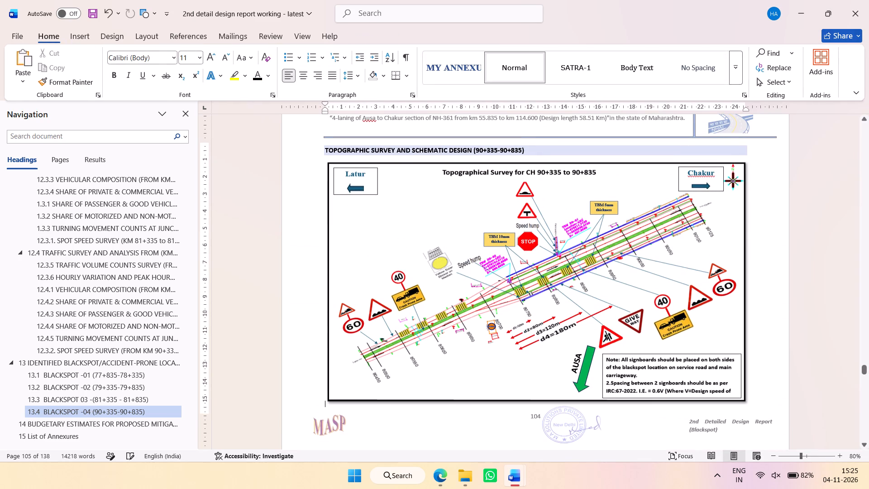
Delete the old green AUSA arrow and its text label overlaying the survey picture.
{"action": "left_click", "coordinate": [592, 355]}
{"action": "left_click", "coordinate": [594, 347]}
{"action": "key", "text": "Delete"}
{"action": "left_click", "coordinate": [580, 360]}
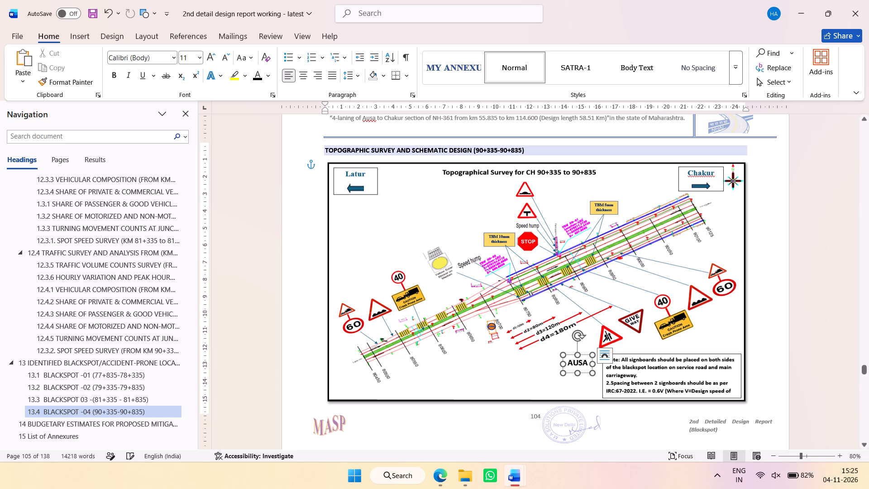
{"action": "left_click", "coordinate": [578, 355]}
{"action": "key", "text": "Delete"}
Check the page with the replaced survey picture and save the report.
{"action": "scroll", "coordinate": [606, 307], "scroll_direction": "down", "scroll_amount": 7}
{"action": "scroll", "coordinate": [606, 299], "scroll_direction": "up", "scroll_amount": 7}
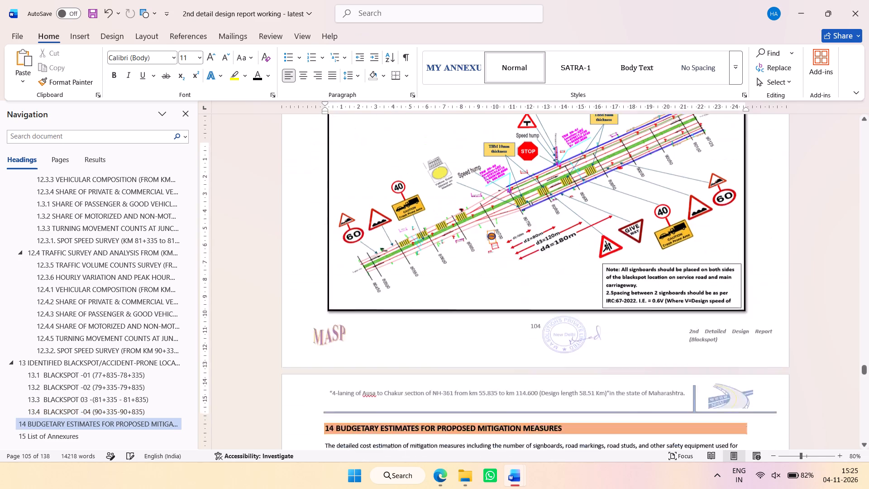
{"action": "scroll", "coordinate": [606, 299], "scroll_direction": "up", "scroll_amount": 1}
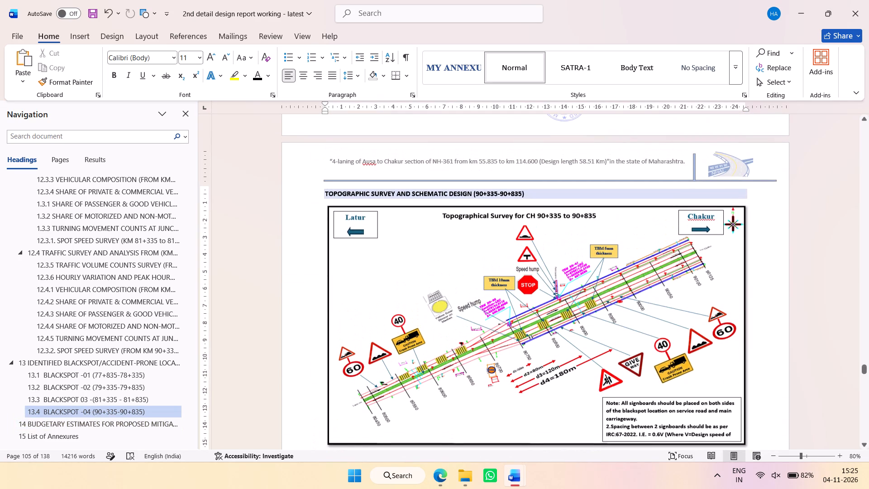
{"action": "left_click", "coordinate": [92, 15]}
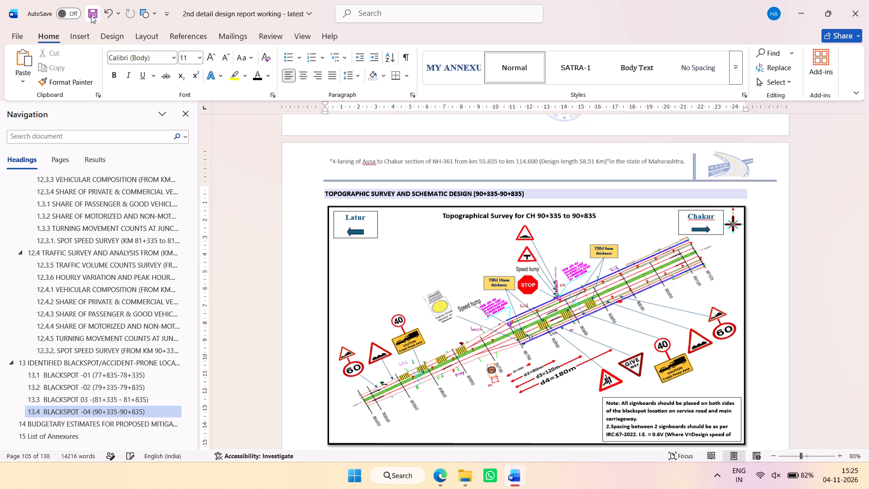
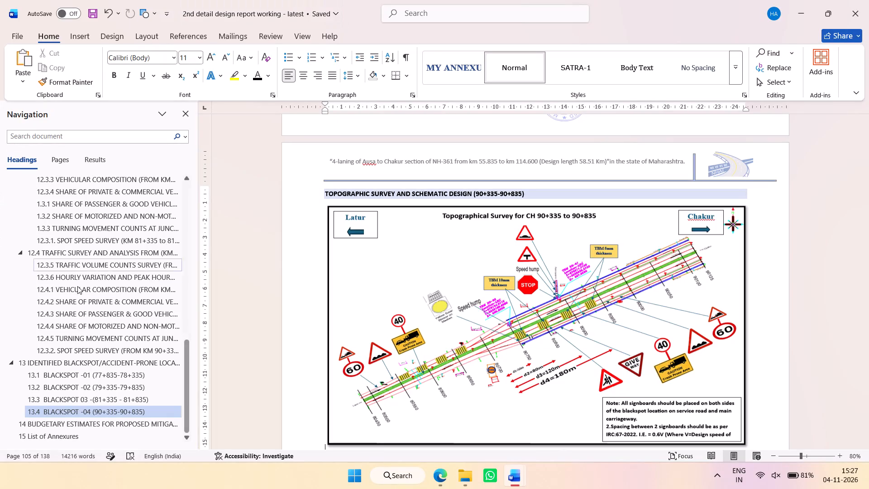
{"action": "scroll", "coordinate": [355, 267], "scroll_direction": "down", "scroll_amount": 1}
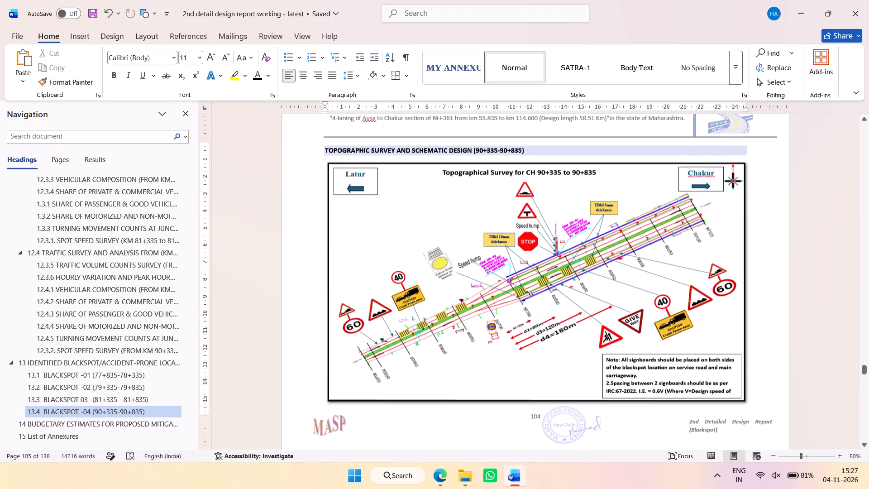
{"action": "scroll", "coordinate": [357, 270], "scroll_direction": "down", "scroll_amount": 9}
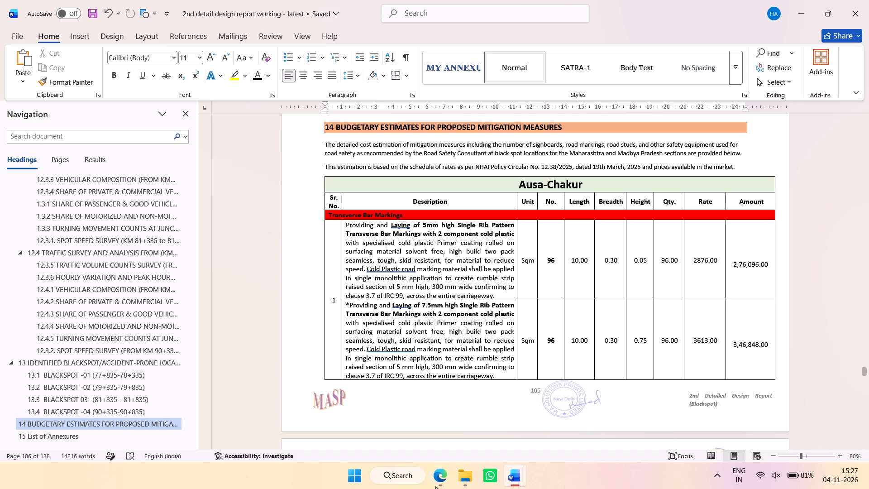
Switch to Edge and open the Amazon order history for the past 3 months in place of the Flipkart page.
{"action": "left_click", "coordinate": [449, 488]}
{"action": "left_click", "coordinate": [261, 30]}
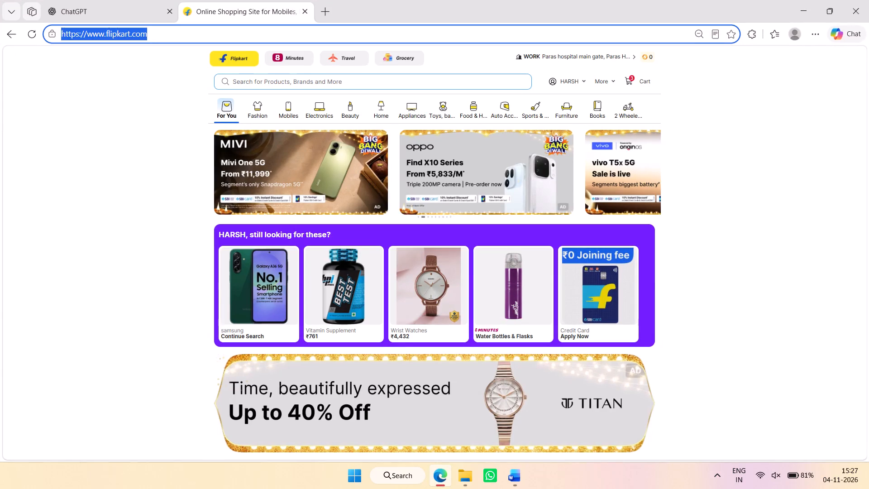
{"action": "key", "text": "a"}
{"action": "key", "text": "Return"}
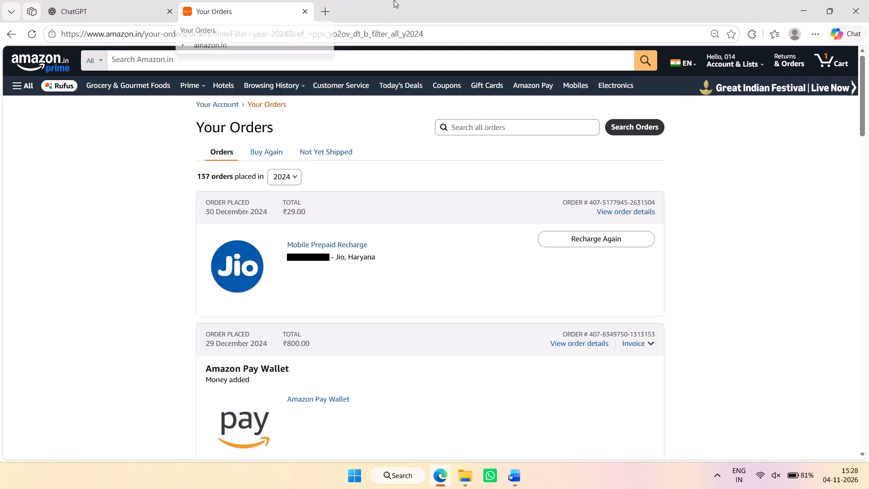
{"action": "left_click", "coordinate": [798, 52]}
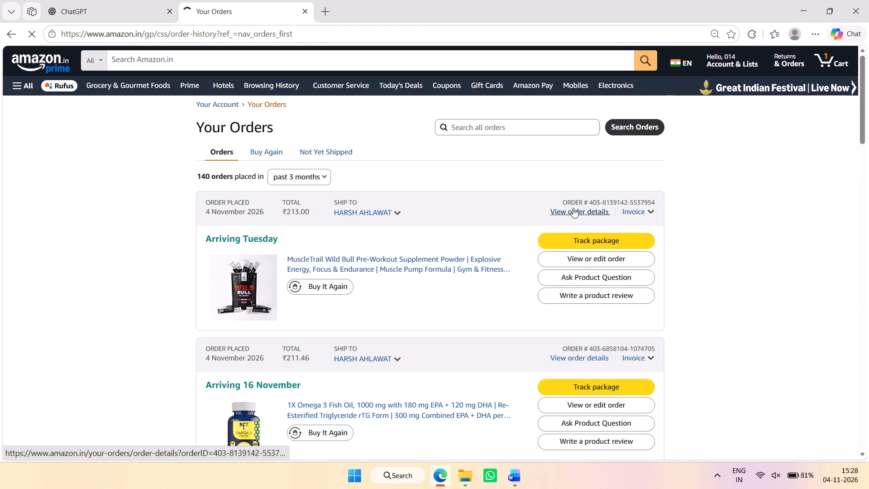
{"action": "scroll", "coordinate": [451, 224], "scroll_direction": "down", "scroll_amount": 1}
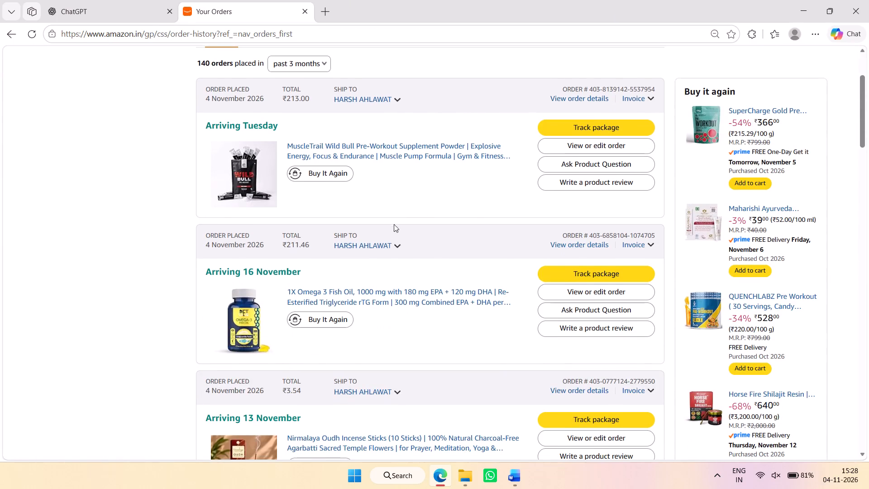
{"action": "scroll", "coordinate": [391, 235], "scroll_direction": "down", "scroll_amount": 5}
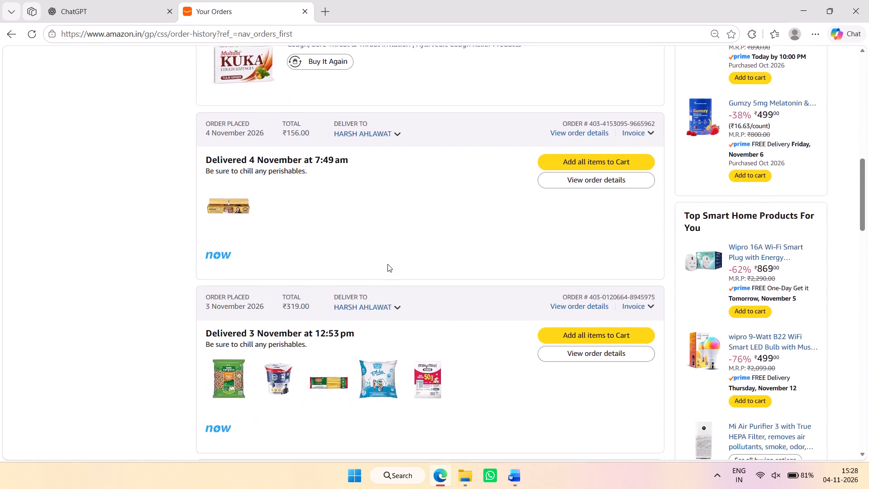
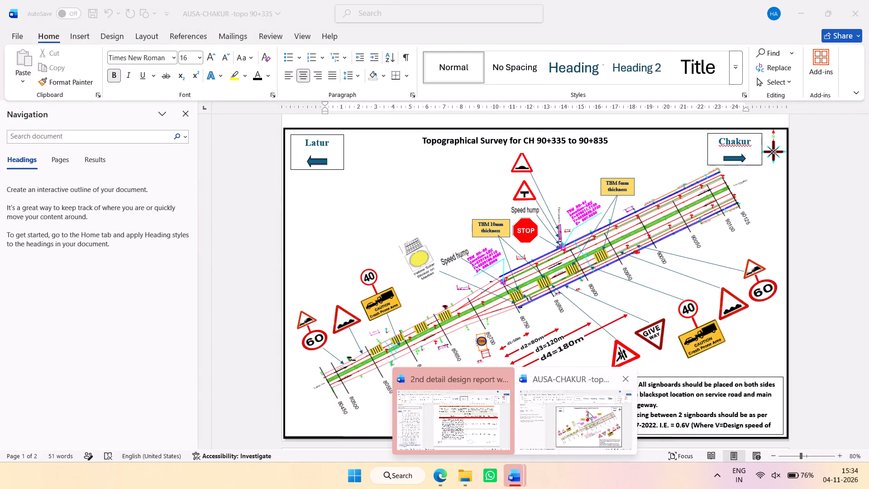
{"action": "left_click", "coordinate": [587, 412]}
{"action": "left_click", "coordinate": [504, 255]}
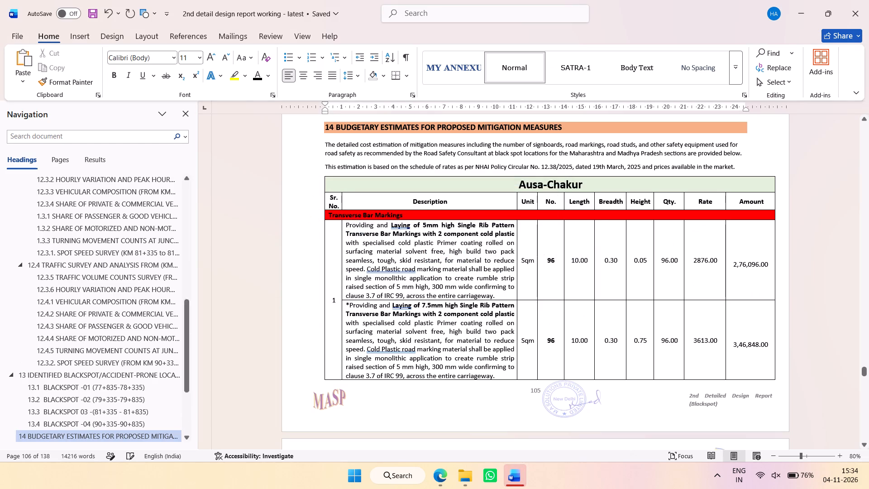
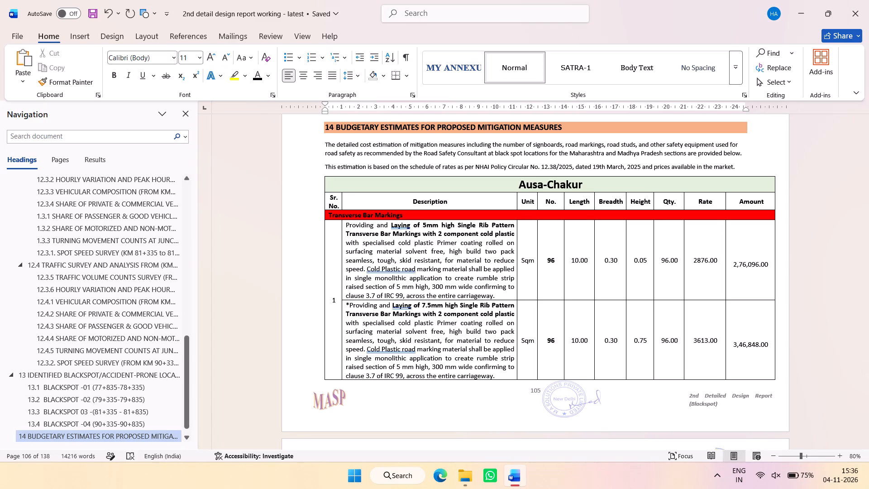
Open the Calculator app over the 2nd detail design report.
{"action": "key", "text": "alt+space"}
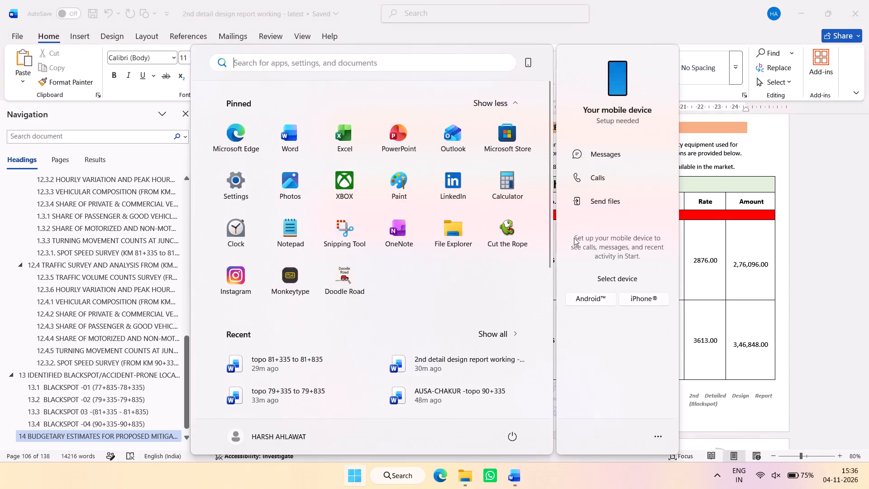
{"action": "type", "text": "cal"}
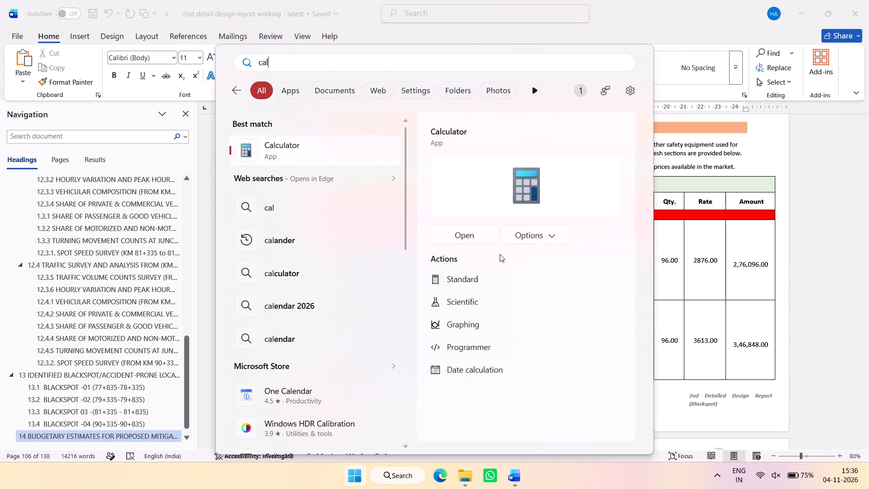
{"action": "left_click", "coordinate": [469, 233]}
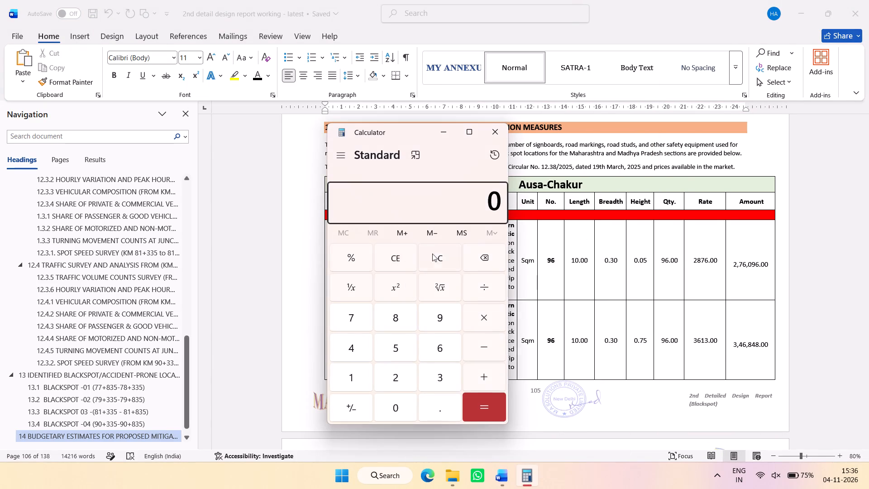
Calculate the sum of 14874 and 10224 in the standard calculator, starting from a cleared entry.
{"action": "left_click", "coordinate": [438, 254]}
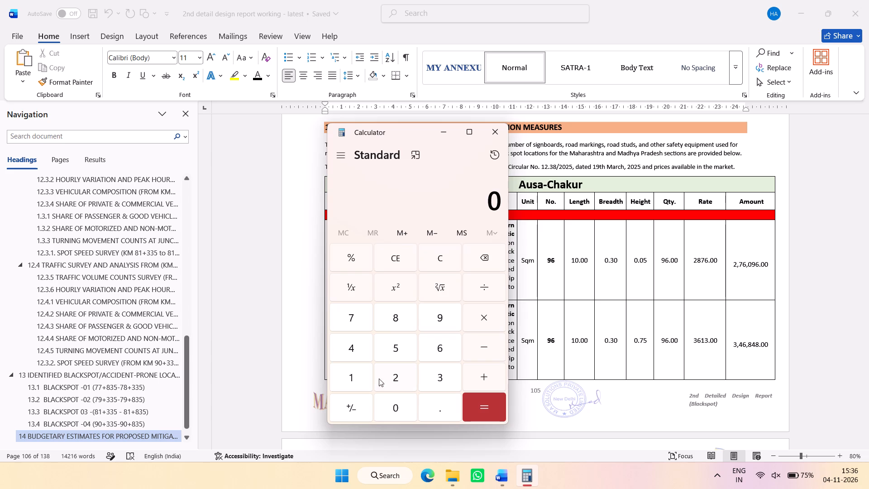
{"action": "left_click", "coordinate": [355, 372]}
{"action": "left_click", "coordinate": [355, 345]}
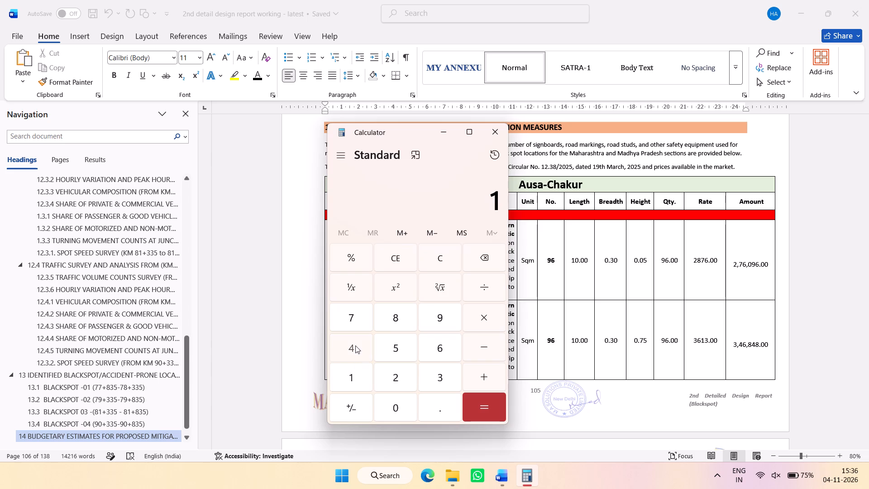
{"action": "left_click", "coordinate": [397, 319]}
{"action": "left_click", "coordinate": [358, 318]}
{"action": "left_click", "coordinate": [359, 350]}
{"action": "left_click", "coordinate": [489, 373]}
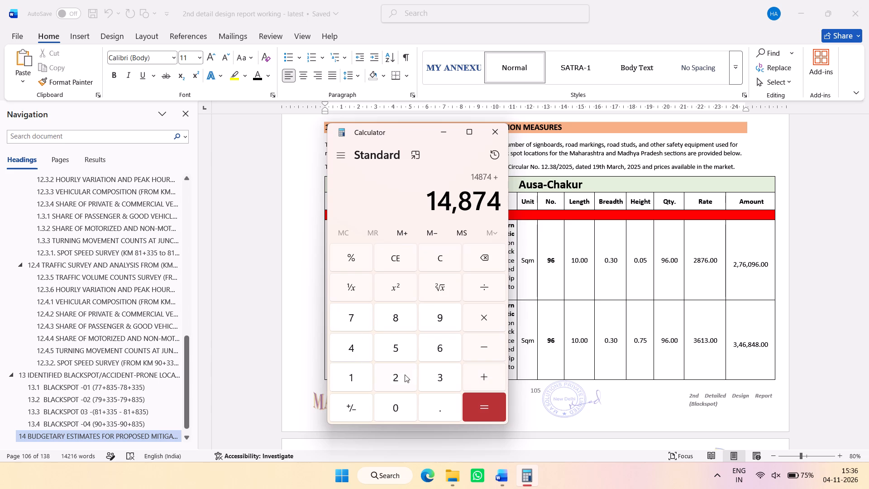
{"action": "left_click", "coordinate": [363, 378]}
{"action": "left_click", "coordinate": [392, 404]}
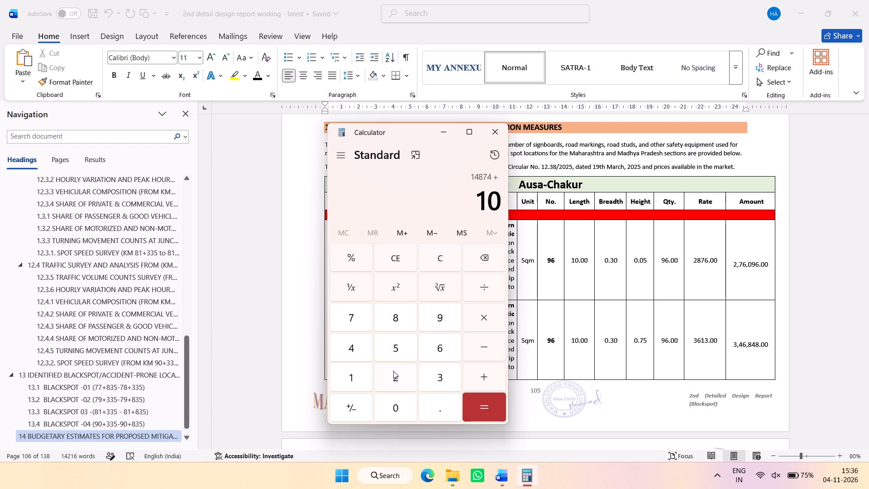
{"action": "left_click", "coordinate": [393, 371]}
{"action": "left_click", "coordinate": [394, 376]}
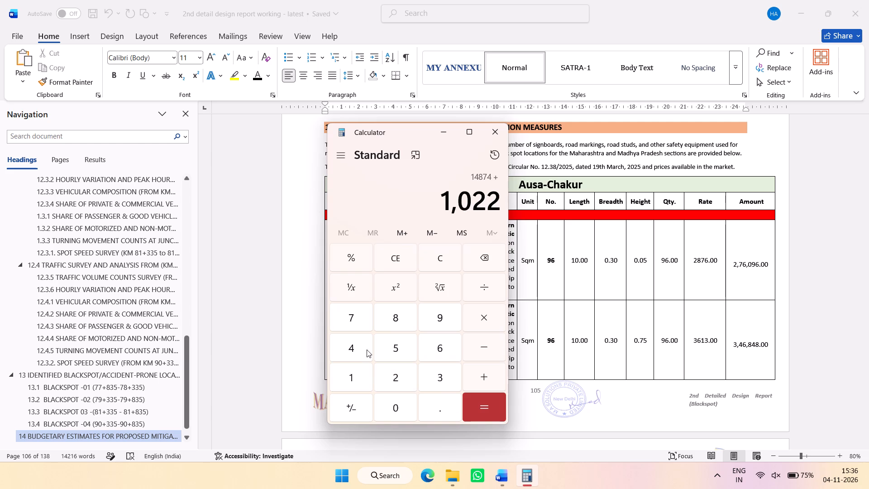
{"action": "left_click", "coordinate": [364, 349]}
{"action": "left_click", "coordinate": [479, 407]}
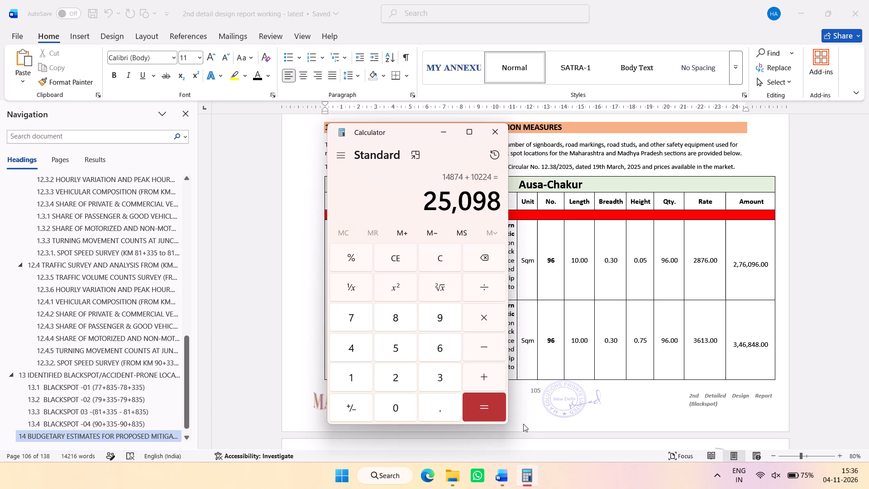
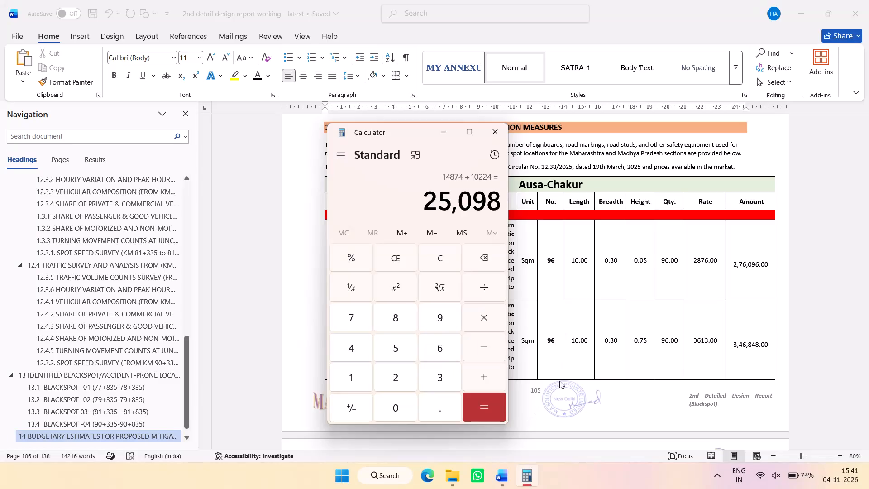
From the desktop, open the Drawing Update workbook in the Drawings folder inside the saini folder.
{"action": "left_click", "coordinate": [868, 488]}
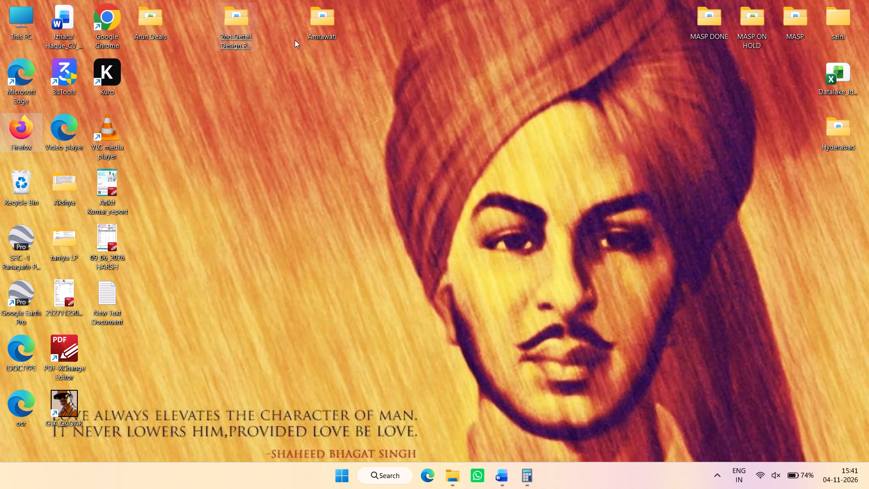
{"action": "left_click", "coordinate": [840, 28]}
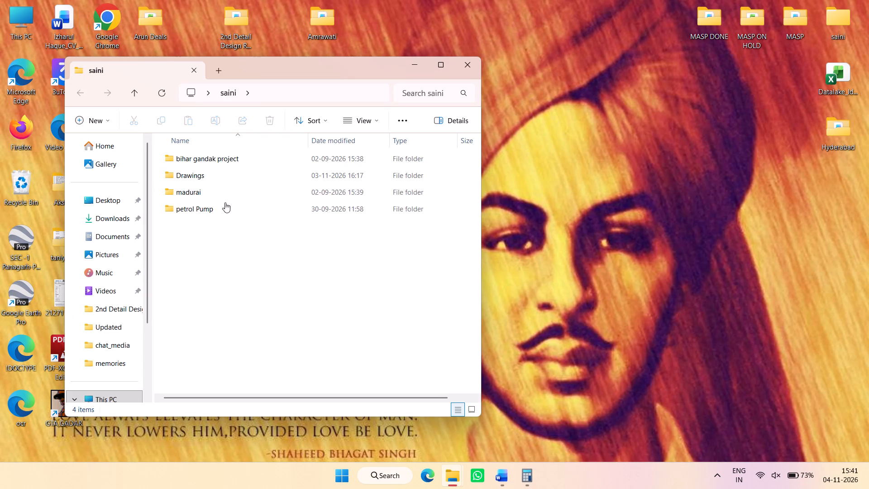
{"action": "left_click", "coordinate": [229, 177]}
{"action": "left_click", "coordinate": [223, 288]}
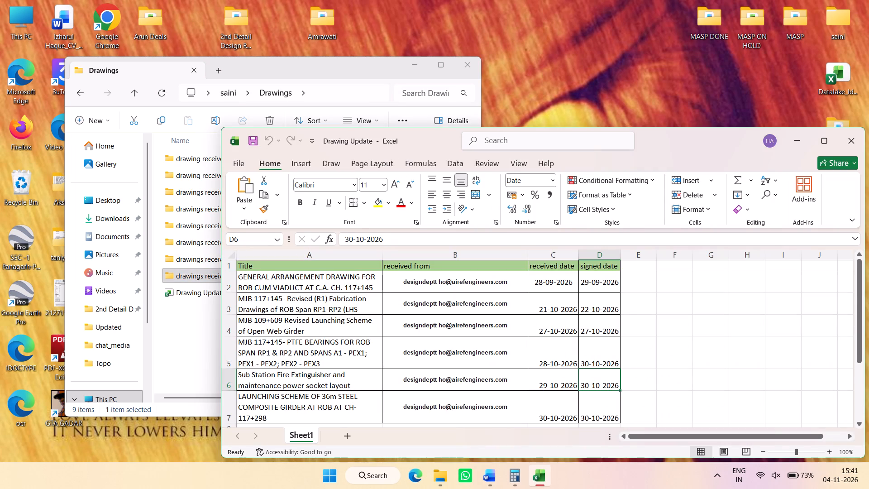
Set the signed date of the MJB 117+145 PTFE bearings drawing in cell D5 to 4-11-2026.
{"action": "left_click", "coordinate": [603, 362]}
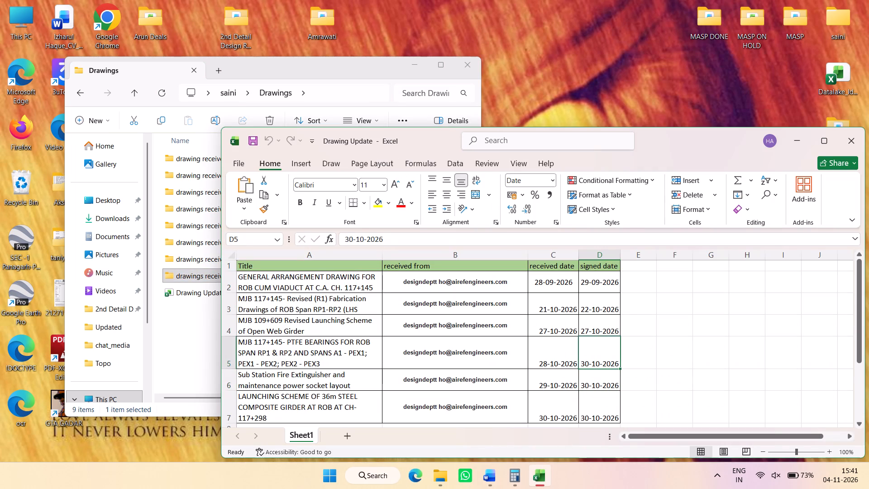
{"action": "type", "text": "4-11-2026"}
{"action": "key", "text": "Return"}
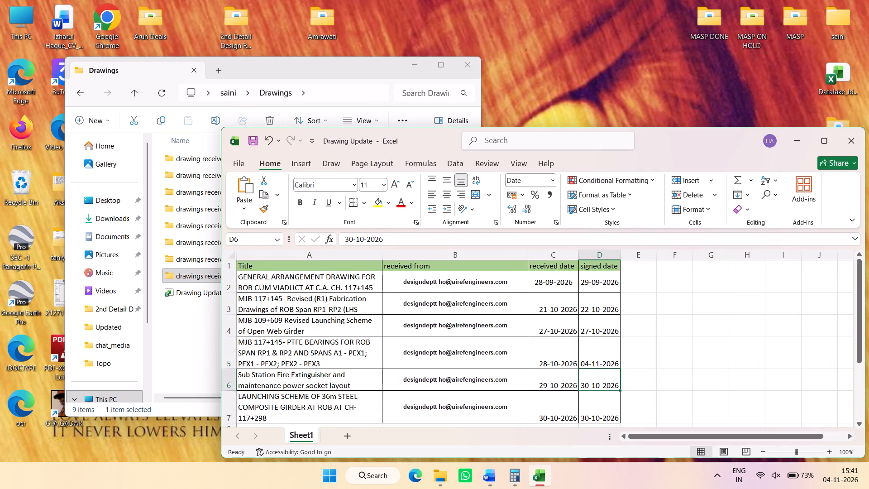
Copy the signed date 04-11-2026 from D5 into D6 and D7, maximize the workbook window, and save the workbook.
{"action": "left_click", "coordinate": [601, 362]}
{"action": "key", "text": "ctrl+c"}
{"action": "left_click_drag", "start_coordinate": [607, 384], "coordinate": [606, 404]}
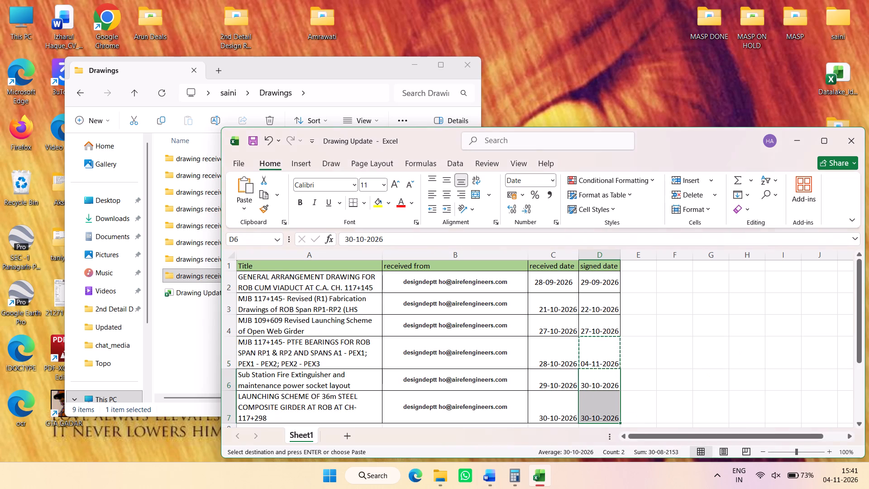
{"action": "key", "text": "ctrl+v"}
{"action": "left_click", "coordinate": [829, 139]}
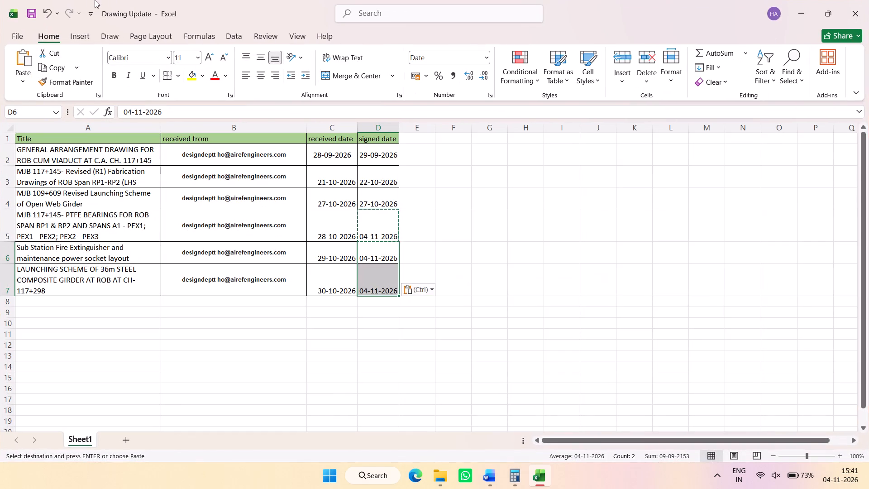
{"action": "left_click", "coordinate": [38, 11]}
Start a new entry in row 8 with 04-11-2026 as the signed date in D8 and the received date in C8.
{"action": "left_click", "coordinate": [392, 290]}
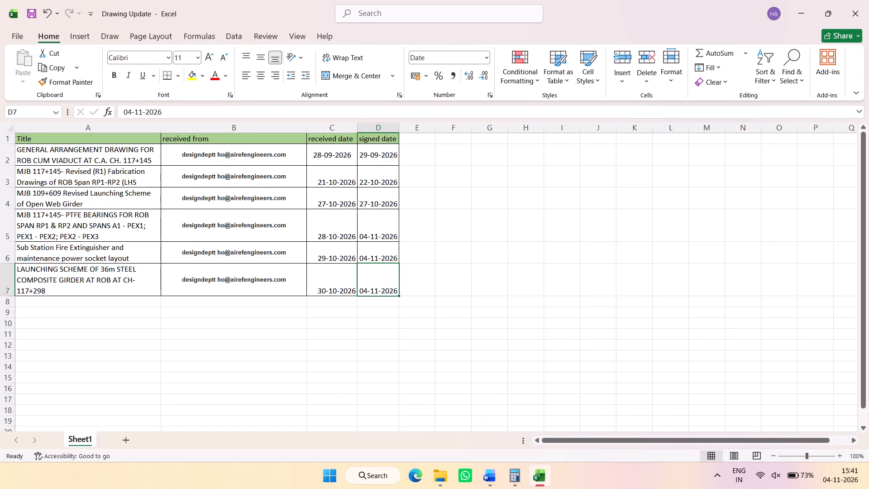
{"action": "left_click", "coordinate": [379, 298]}
{"action": "key", "text": "ctrl+v"}
{"action": "left_click", "coordinate": [379, 292]}
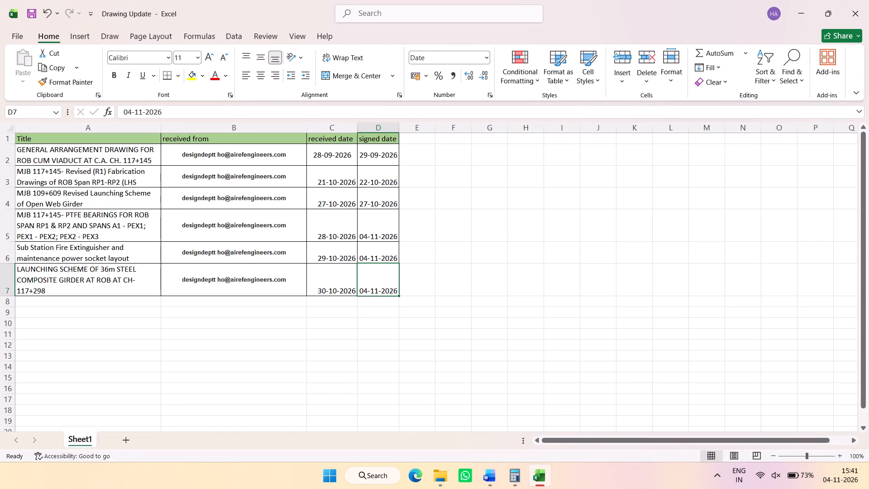
{"action": "key", "text": "ctrl+c"}
{"action": "left_click", "coordinate": [378, 301]}
{"action": "key", "text": "ctrl+v"}
{"action": "left_click", "coordinate": [340, 292]}
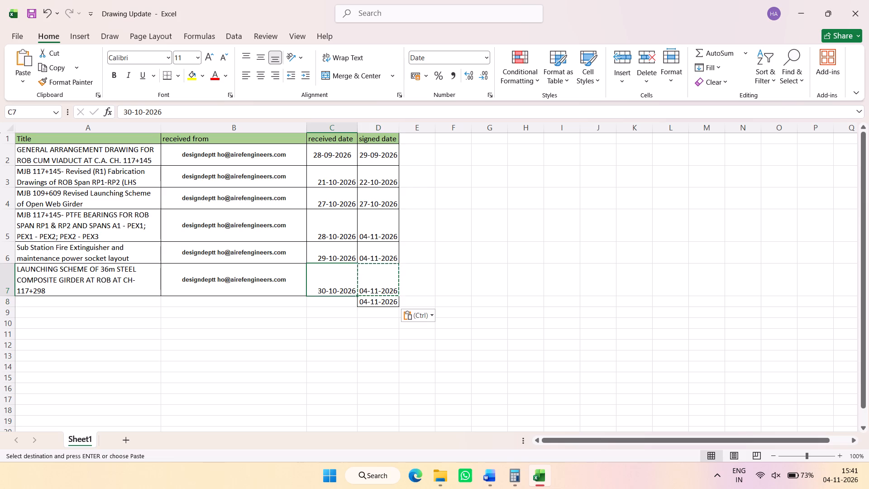
{"action": "left_click", "coordinate": [336, 302]}
{"action": "left_click", "coordinate": [363, 302]}
{"action": "key", "text": "ctrl+c"}
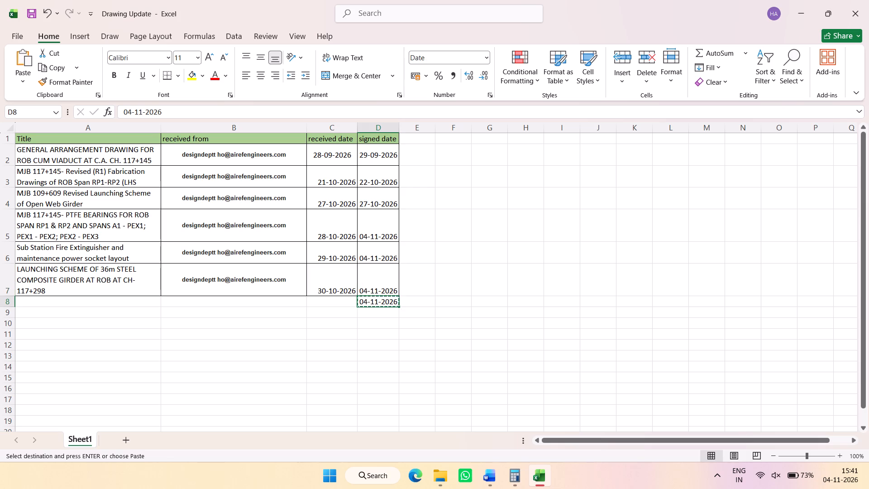
{"action": "left_click", "coordinate": [342, 302]}
{"action": "key", "text": "ctrl+v"}
Fill the received-from sender in B7 down into B8 for the new entry.
{"action": "left_click", "coordinate": [241, 287]}
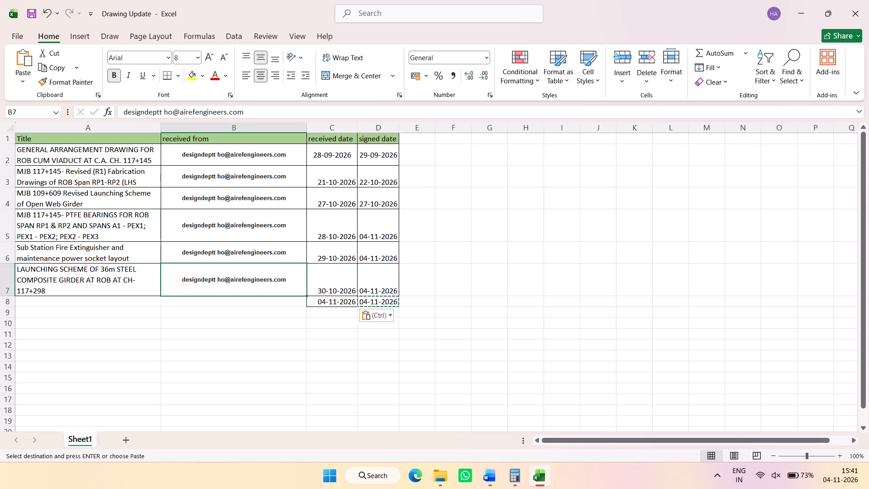
{"action": "left_click_drag", "start_coordinate": [306, 297], "coordinate": [306, 305]}
Extend the launching scheme title and its cell format from A7 down into A8.
{"action": "left_click", "coordinate": [123, 286]}
{"action": "left_click", "coordinate": [162, 296]}
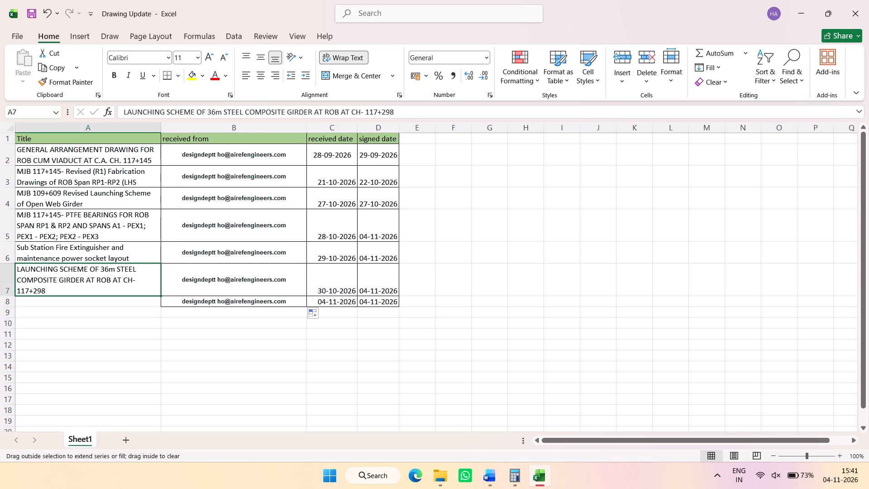
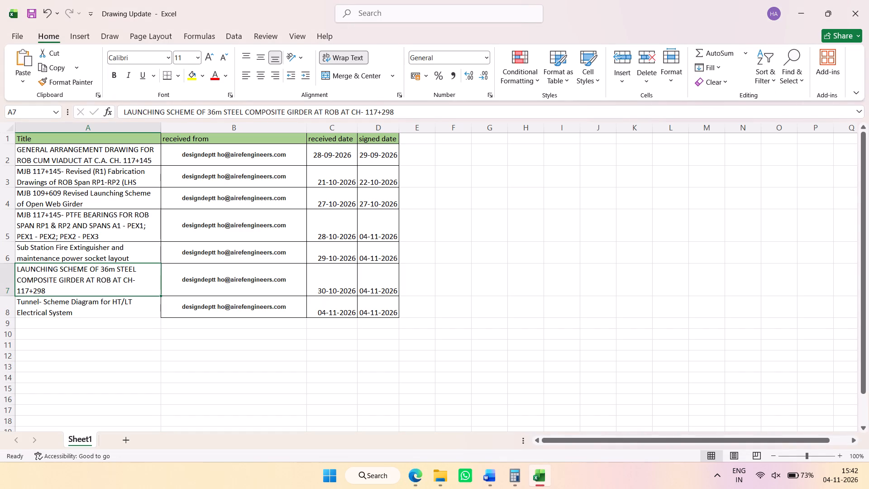
Copy the formatting of the launching scheme title in cell A7 onto the Tunnel- Scheme Diagram title in cell A8.
{"action": "left_click", "coordinate": [54, 80]}
{"action": "left_click", "coordinate": [116, 306]}
{"action": "left_click", "coordinate": [215, 356]}
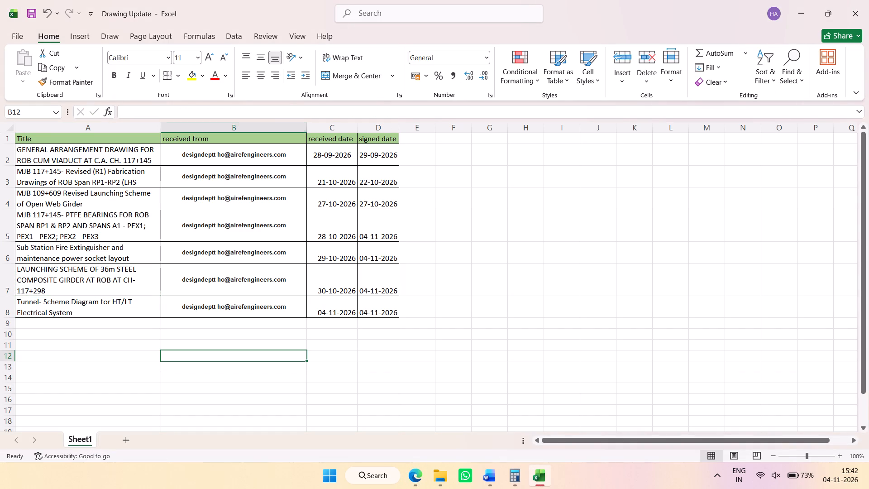
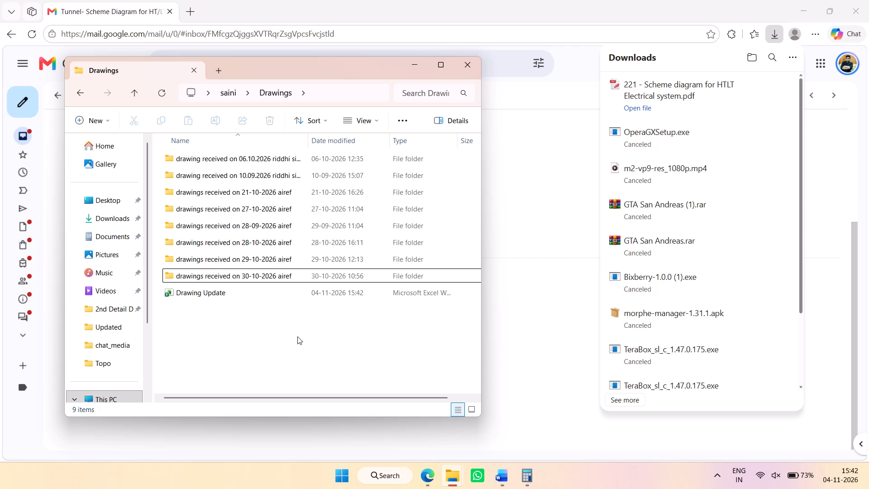
Create a folder named "drawings received on 04-11-2026" in the Drawings folder.
{"action": "key", "text": "ctrl+shift+n"}
{"action": "type", "text": "drawings received on"}
{"action": "key", "text": "space"}
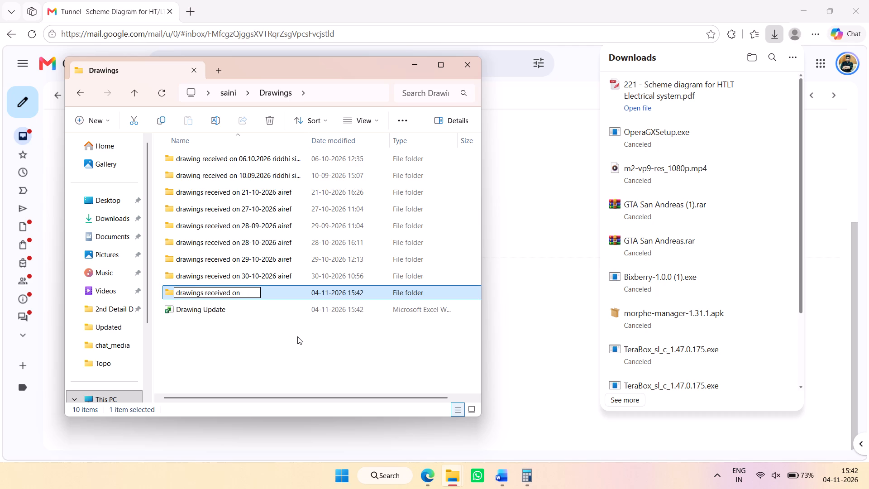
{"action": "type", "text": "04-0"}
{"action": "key", "text": "BackSpace"}
{"action": "type", "text": "11-+"}
{"action": "key", "text": "BackSpace"}
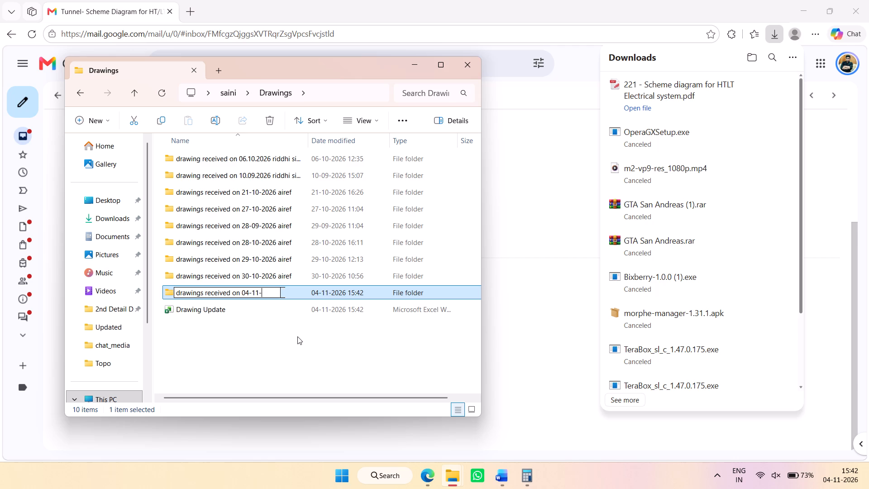
{"action": "type", "text": "2026"}
{"action": "key", "text": "Return"}
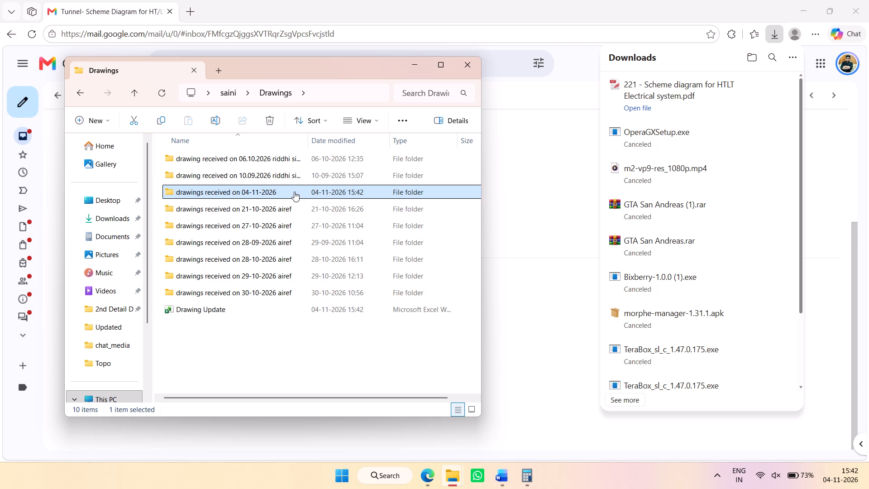
Append "airef" to the new folder's name so it reads "drawings received on 04-11-2026 airef".
{"action": "left_click", "coordinate": [212, 120]}
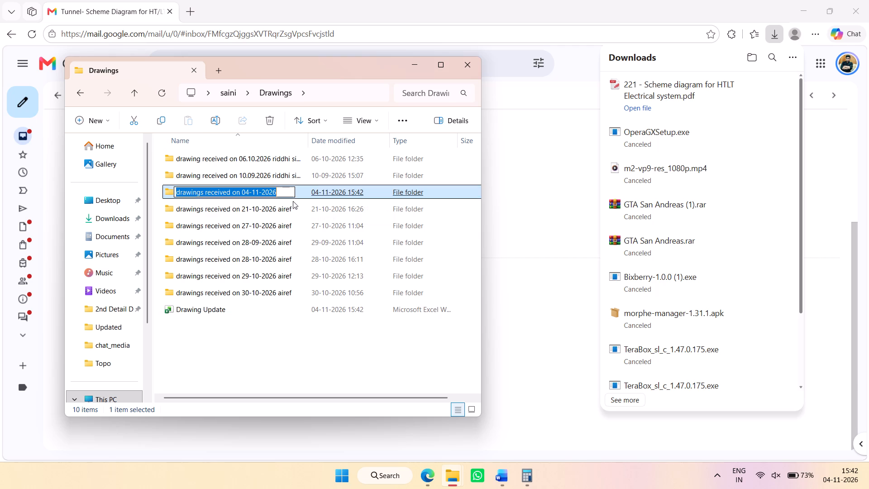
{"action": "left_click", "coordinate": [287, 192]}
{"action": "key", "text": "space"}
{"action": "type", "text": "airef"}
{"action": "left_click", "coordinate": [293, 326]}
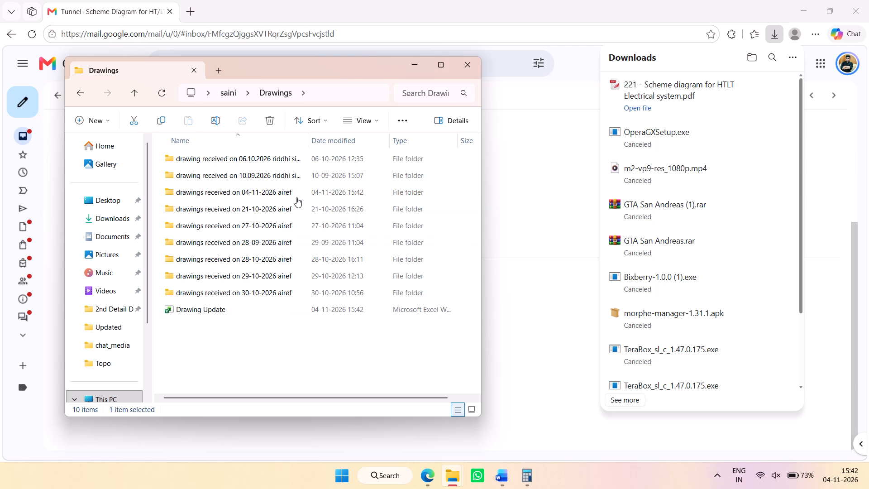
Move the "221 - Scheme diagram for HTLT Electrical system" PDF from Downloads into the "drawings received on 04-11-2026 airef" folder.
{"action": "left_click", "coordinate": [299, 188]}
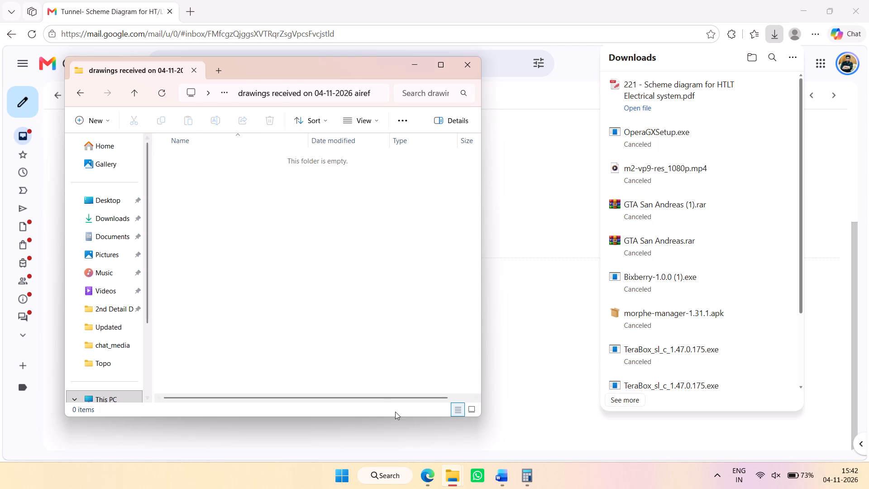
{"action": "left_click", "coordinate": [757, 99]}
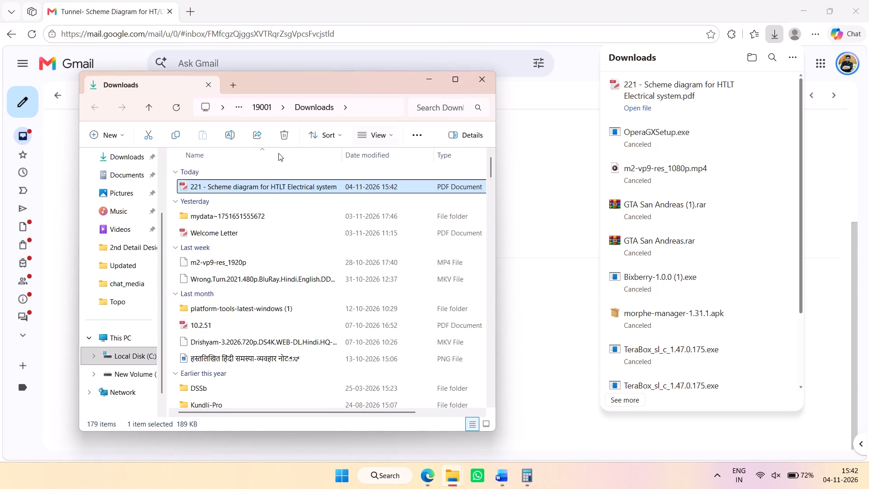
{"action": "key", "text": "ctrl+x"}
{"action": "key", "text": "ctrl+x"}
{"action": "key", "text": "ctrl+x"}
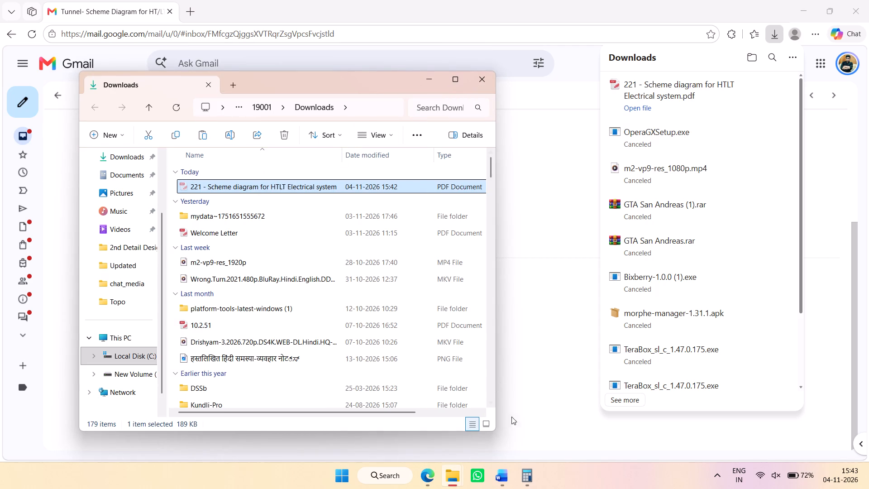
{"action": "left_click", "coordinate": [455, 468]}
{"action": "left_click", "coordinate": [516, 418]}
{"action": "left_click", "coordinate": [344, 279]}
{"action": "key", "text": "ctrl+v"}
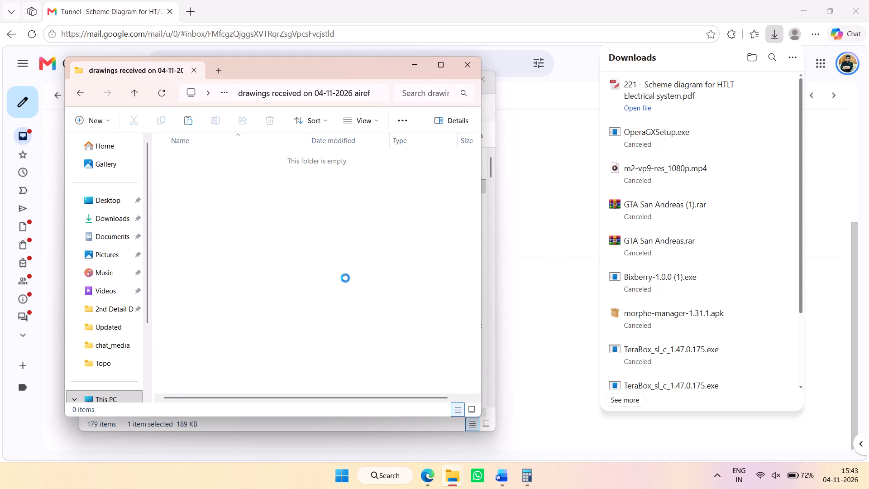
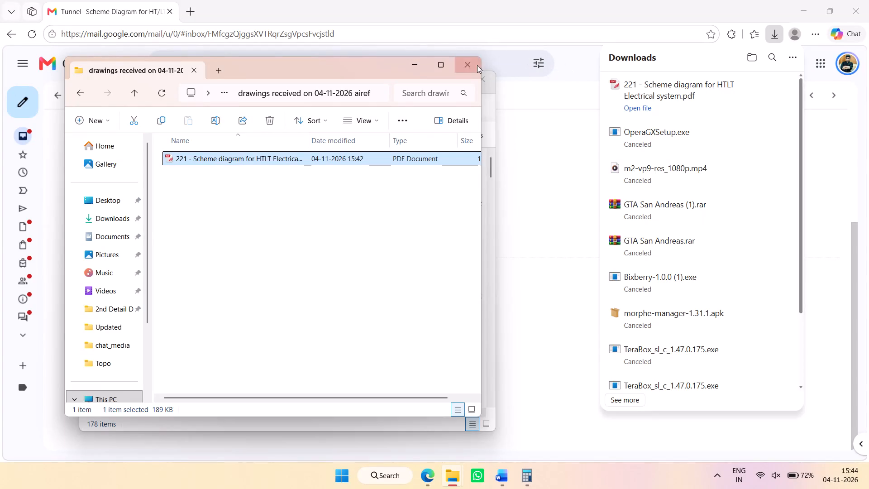
Close the file window showing the "drawings received on 04-11-2026 airef" folder.
{"action": "left_click", "coordinate": [472, 67]}
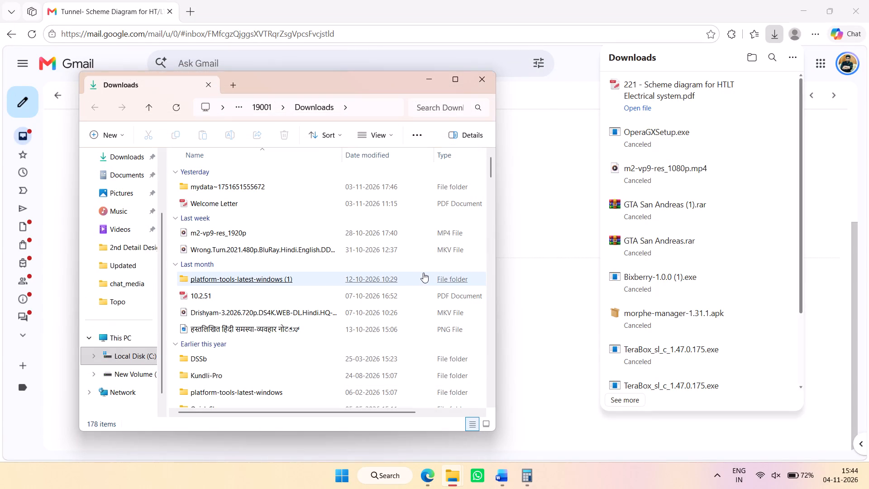
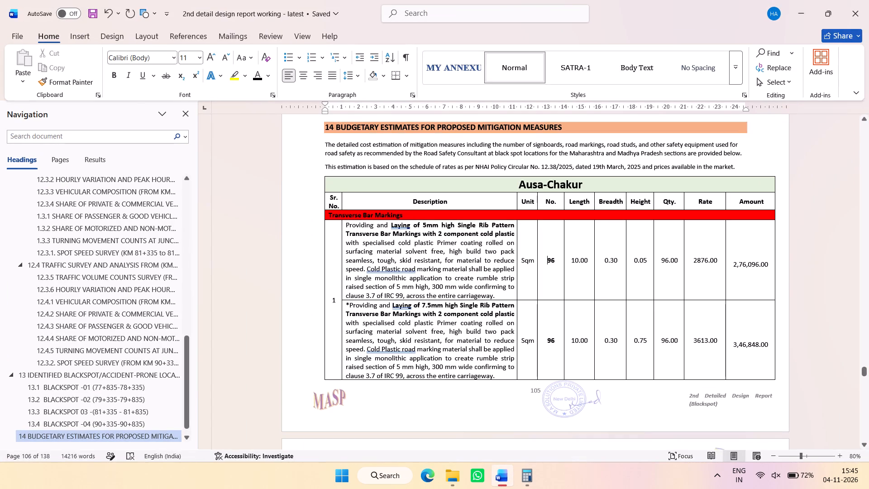
Save the "2nd detail design report working - latest" document in Word.
{"action": "left_click", "coordinate": [95, 16]}
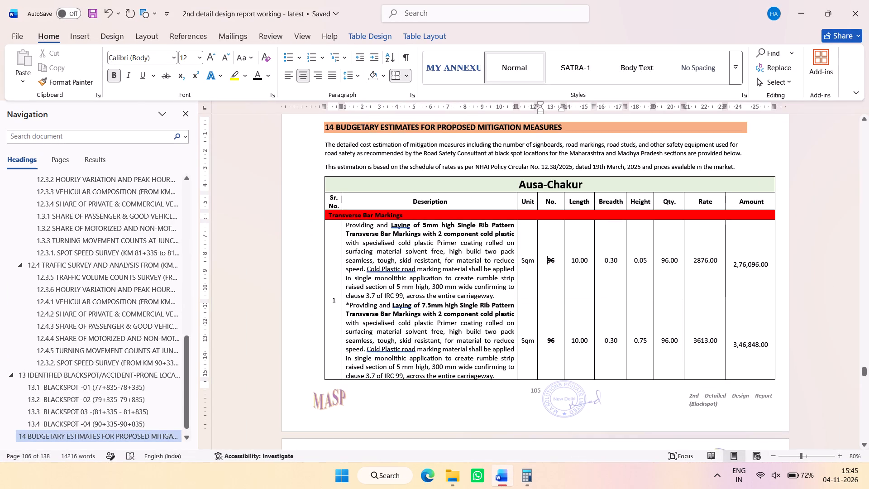
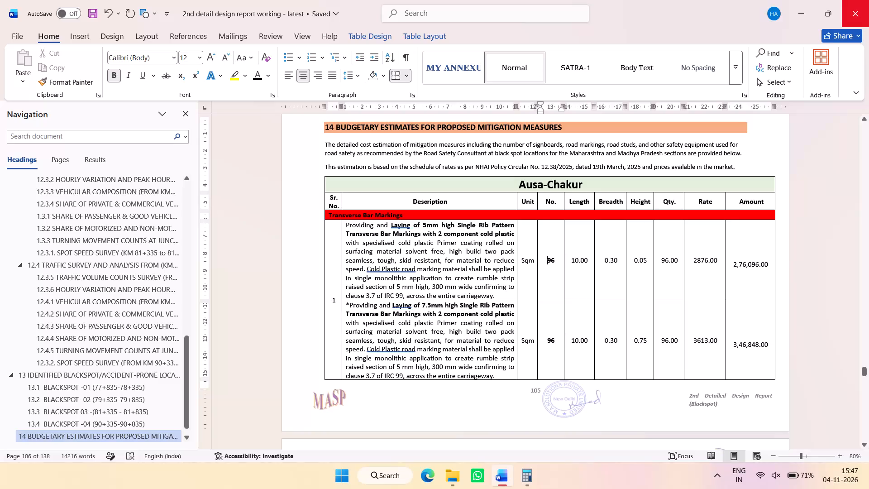
Save the 2nd detail design report document.
{"action": "key", "text": "ctrl+s"}
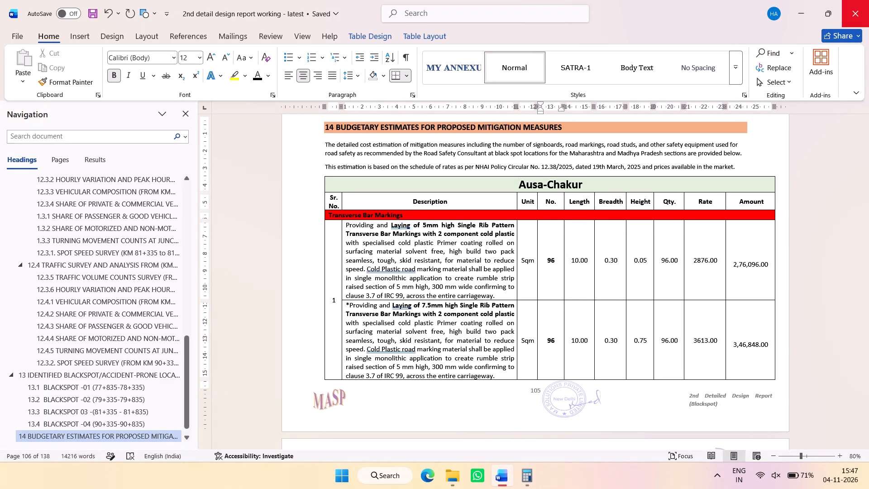
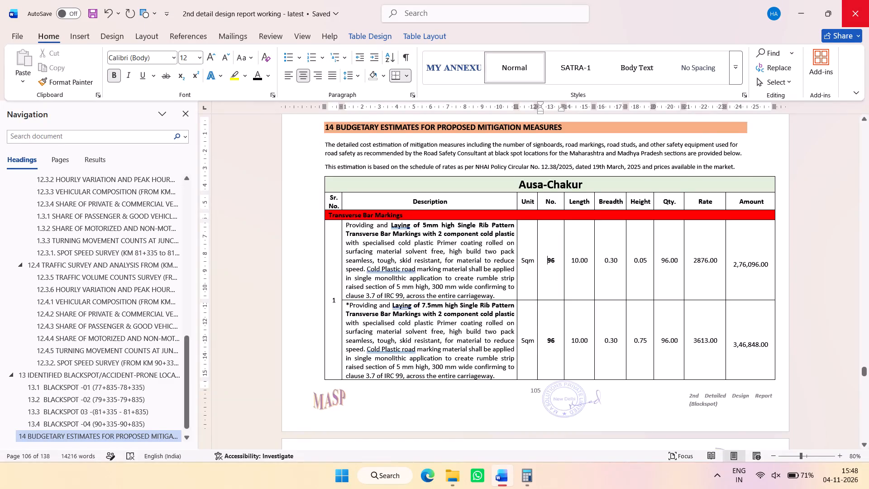
Review the Ausa-Chakur cost table under section 14, Budgetary Estimates, from transverse bar markings through signages, road marking, studs and delineators.
{"action": "scroll", "coordinate": [559, 354], "scroll_direction": "down", "scroll_amount": 4}
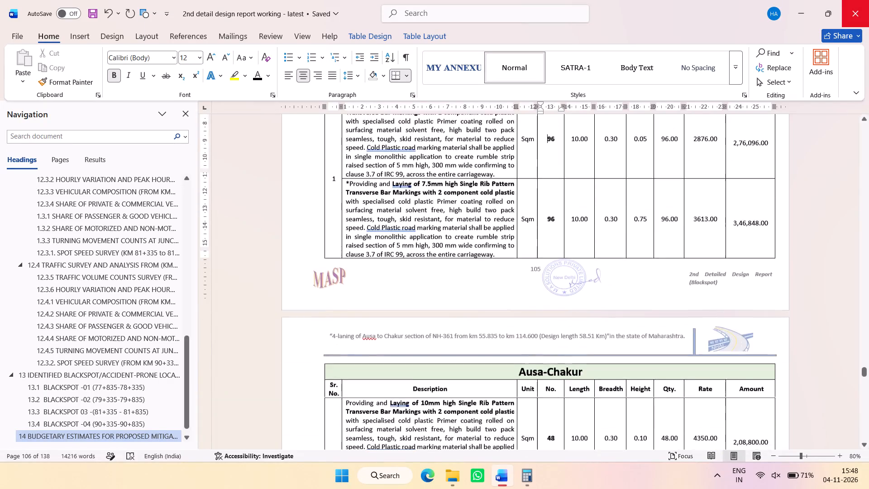
{"action": "scroll", "coordinate": [559, 354], "scroll_direction": "down", "scroll_amount": 7}
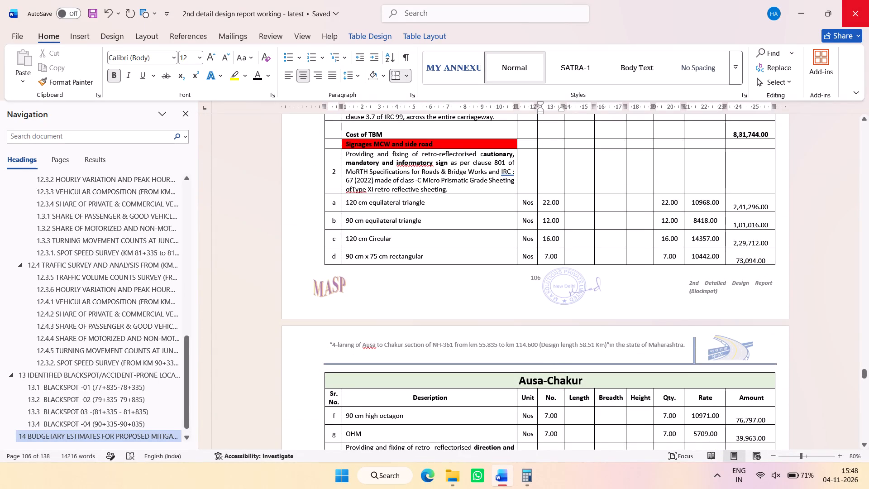
{"action": "scroll", "coordinate": [507, 300], "scroll_direction": "down", "scroll_amount": 12}
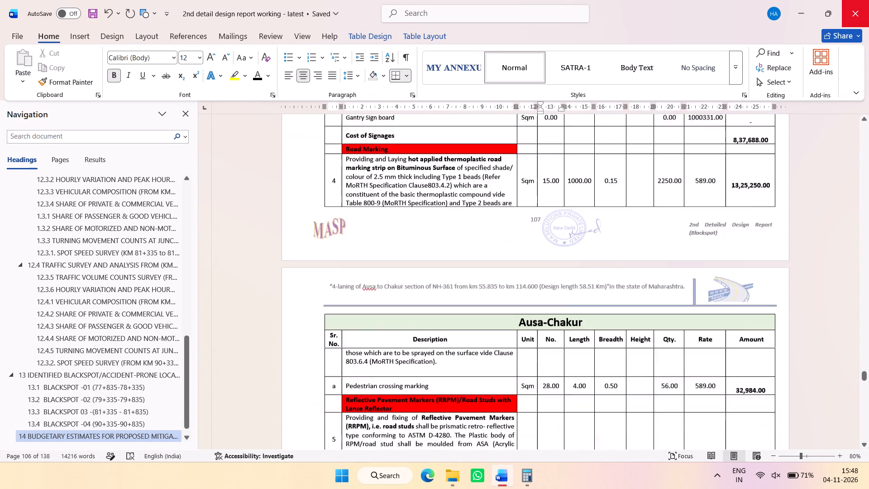
{"action": "scroll", "coordinate": [507, 300], "scroll_direction": "down", "scroll_amount": 4}
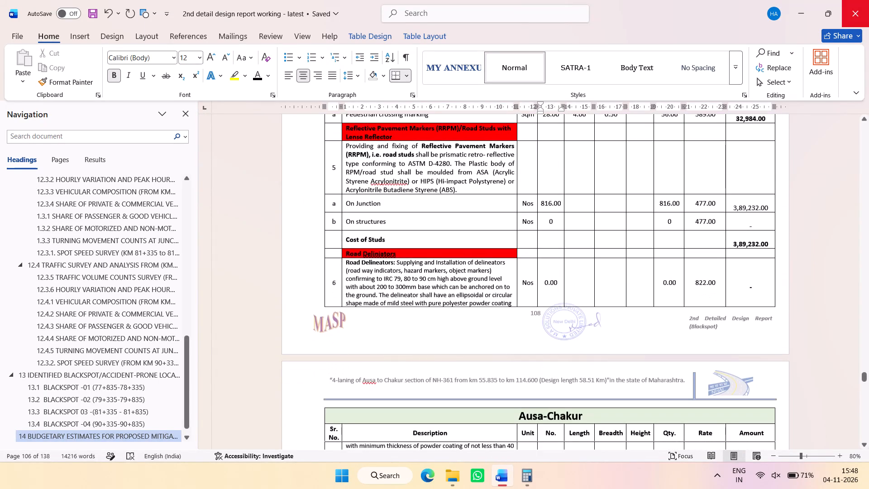
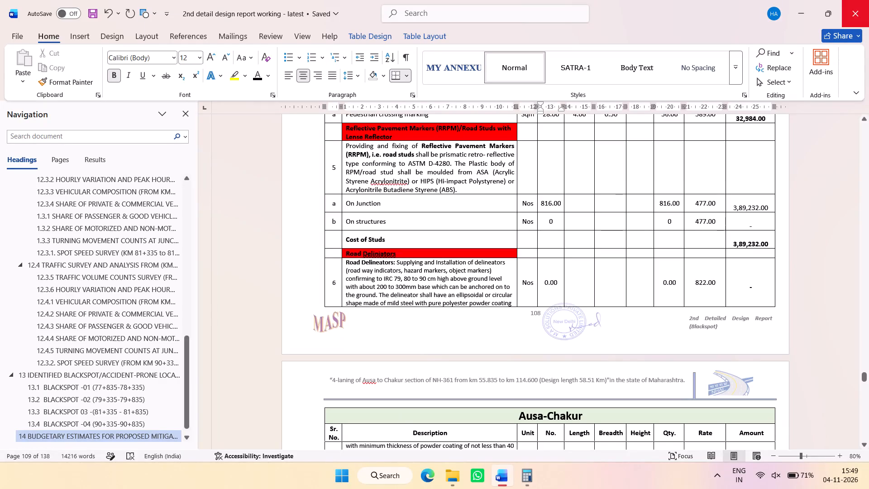
Switch to Microsoft Edge and search the web for samsung galaxy a69.
{"action": "left_click", "coordinate": [430, 475]}
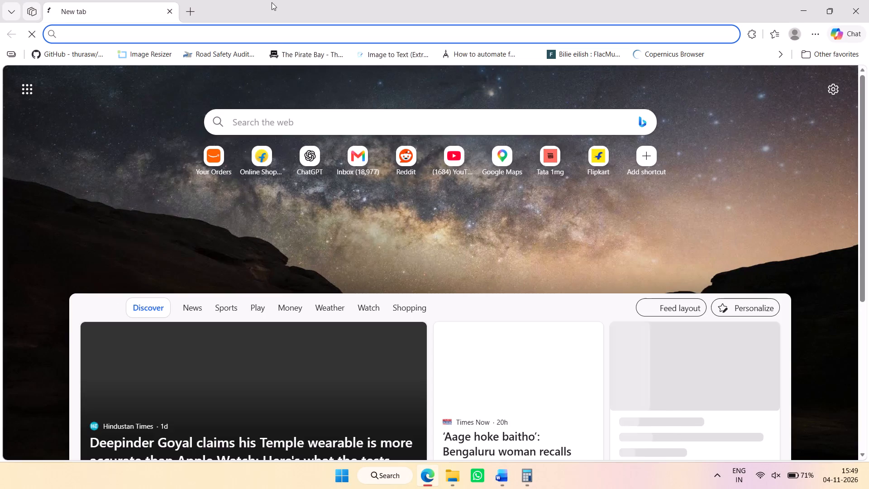
{"action": "left_click", "coordinate": [268, 30]}
{"action": "type", "text": "samsung galaxy a69"}
{"action": "key", "text": "Return"}
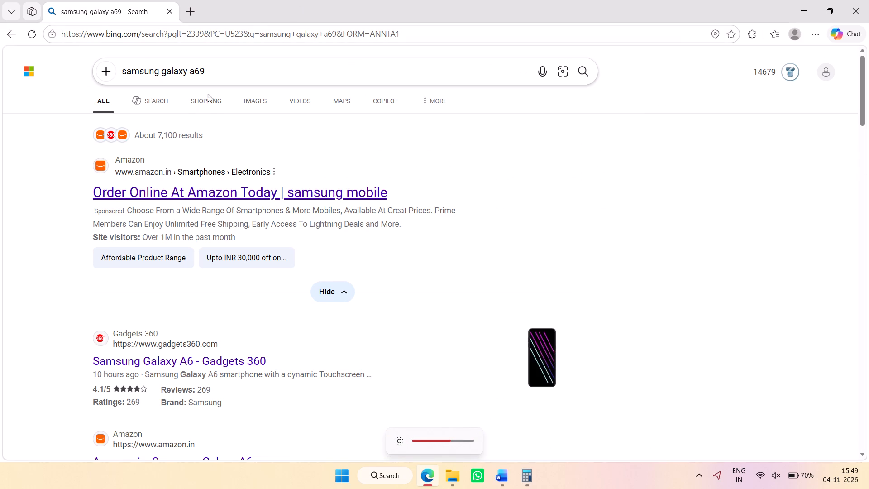
Change the web search to samsung galaxy a36.
{"action": "left_click_drag", "start_coordinate": [195, 72], "coordinate": [256, 74]}
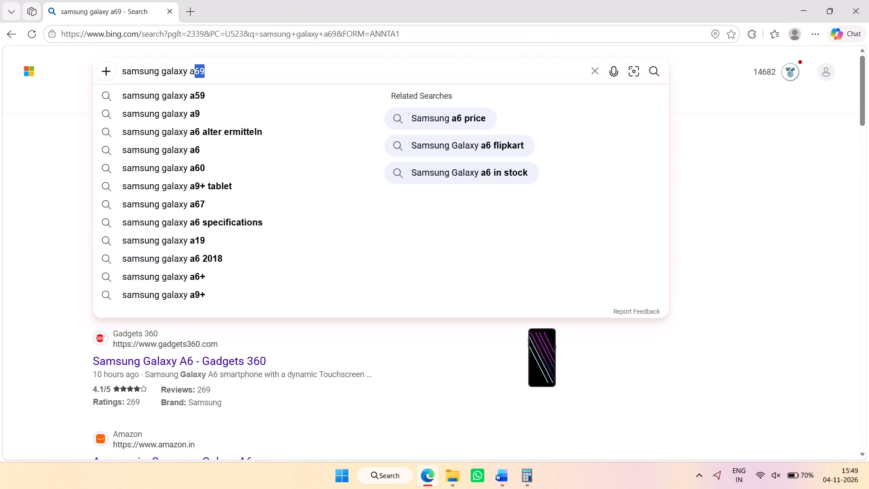
{"action": "type", "text": "36"}
{"action": "key", "text": "Return"}
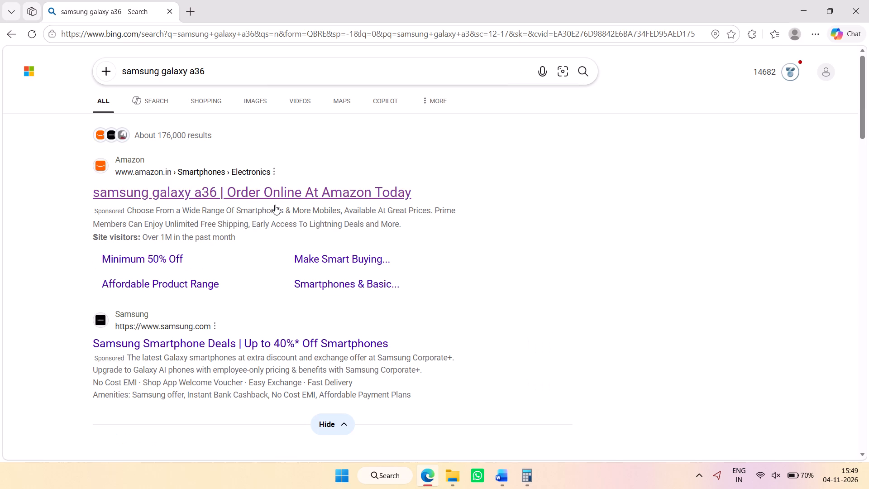
Open the Amazon result for the Samsung Galaxy A36 5G in Awesome Black, 12GB RAM, and check its product details.
{"action": "scroll", "coordinate": [258, 237], "scroll_direction": "down", "scroll_amount": 3}
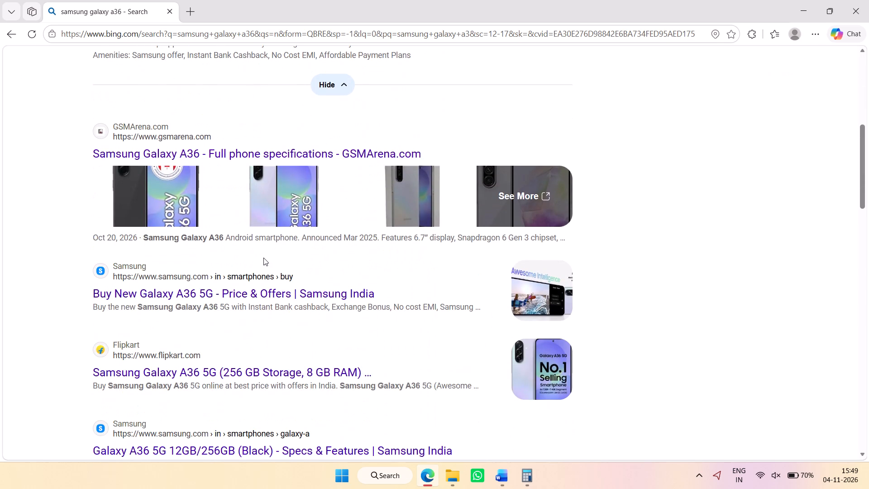
{"action": "scroll", "coordinate": [258, 351], "scroll_direction": "down", "scroll_amount": 2}
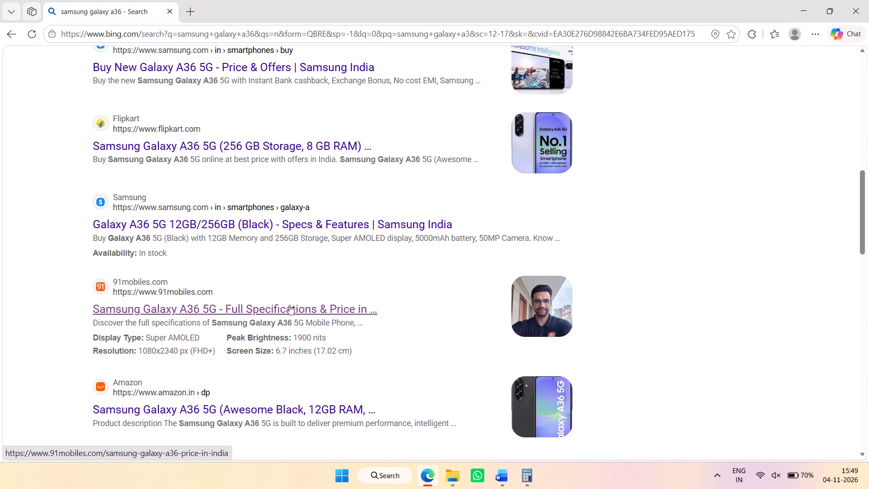
{"action": "scroll", "coordinate": [392, 339], "scroll_direction": "down", "scroll_amount": 1}
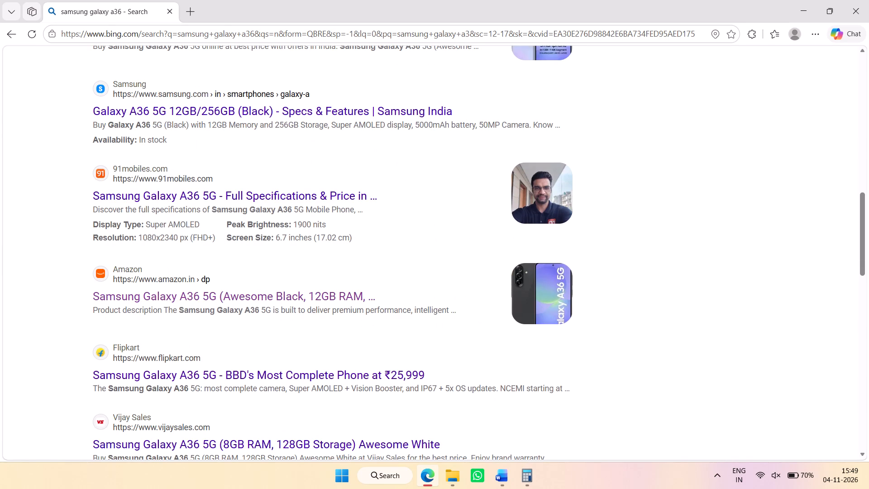
{"action": "left_click", "coordinate": [327, 308]}
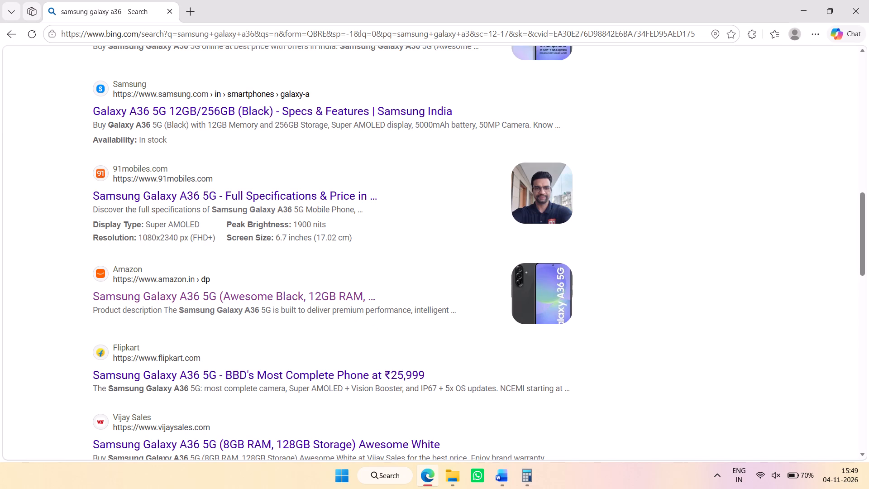
{"action": "left_click", "coordinate": [325, 300]}
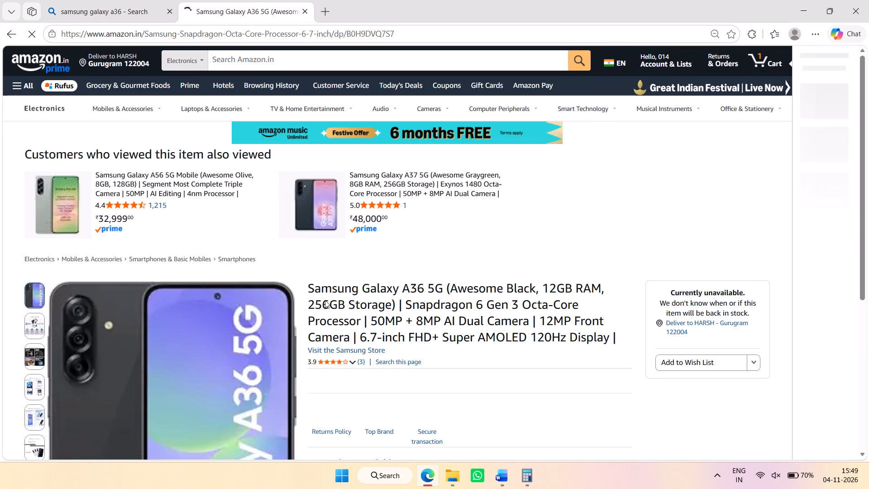
{"action": "scroll", "coordinate": [358, 285], "scroll_direction": "down", "scroll_amount": 2}
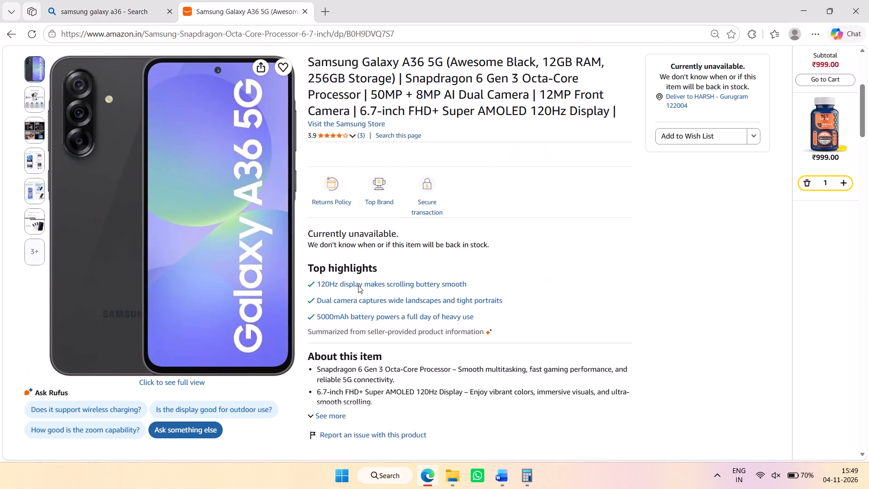
Return to the search results and open the Flipkart result titled BBD's Most Complete Phone.
{"action": "left_click", "coordinate": [15, 30]}
{"action": "scroll", "coordinate": [157, 225], "scroll_direction": "down", "scroll_amount": 2}
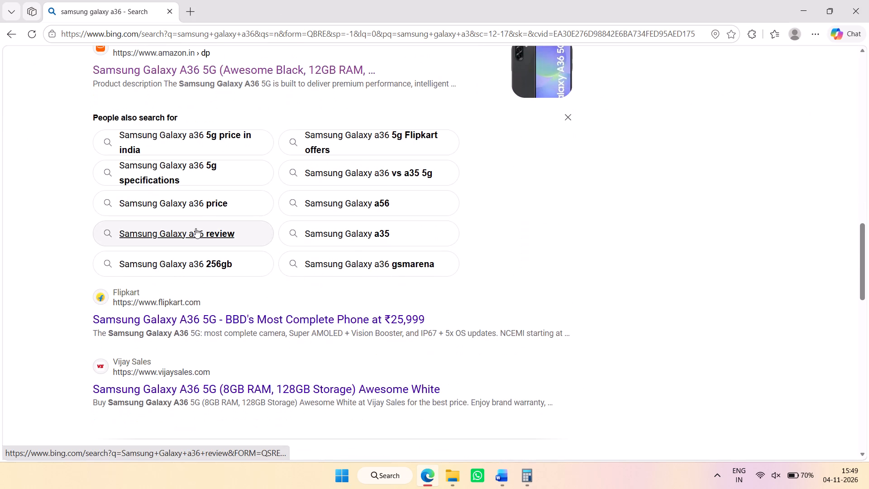
{"action": "left_click", "coordinate": [270, 312]}
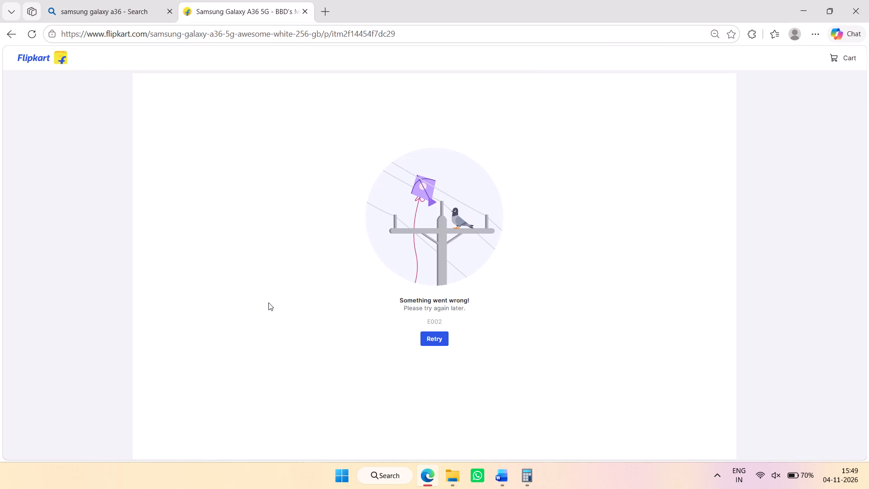
Go back to the search results and open the Vijay Sales listing for the Galaxy A36 5G (8GB RAM, 128GB Storage) Awesome White.
{"action": "left_click", "coordinate": [4, 33]}
{"action": "scroll", "coordinate": [344, 342], "scroll_direction": "down", "scroll_amount": 1}
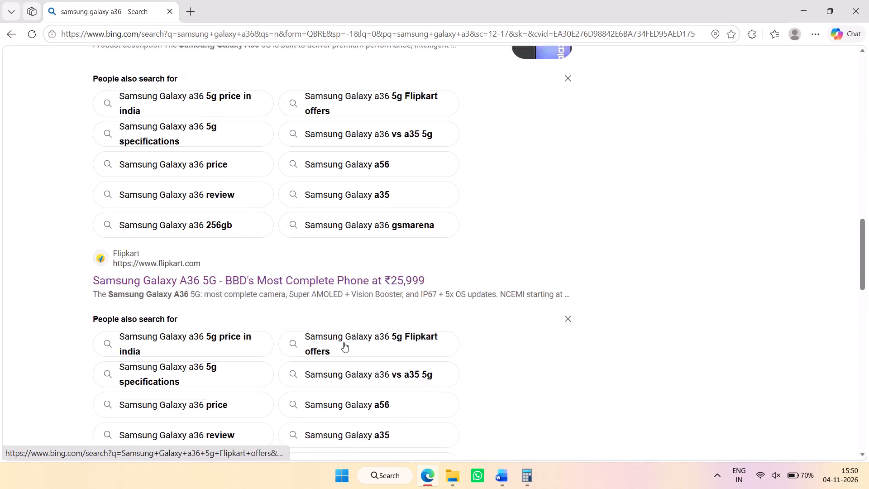
{"action": "scroll", "coordinate": [344, 342], "scroll_direction": "down", "scroll_amount": 1}
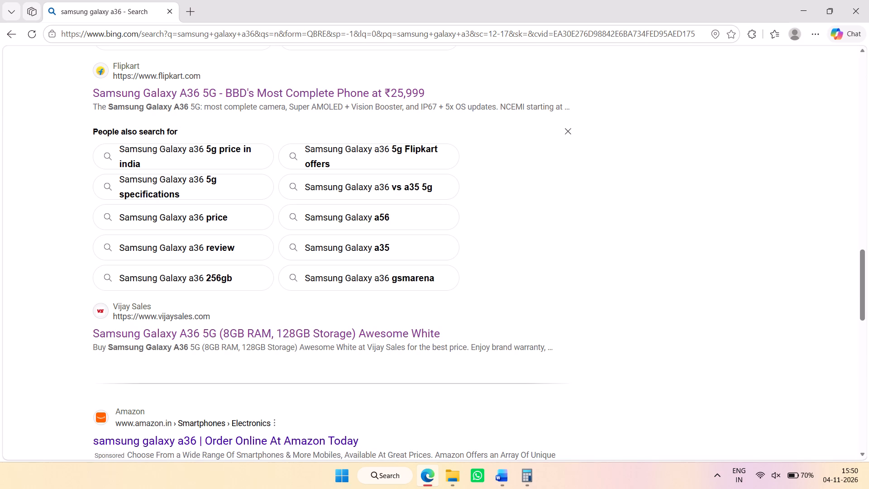
{"action": "left_click", "coordinate": [257, 332]}
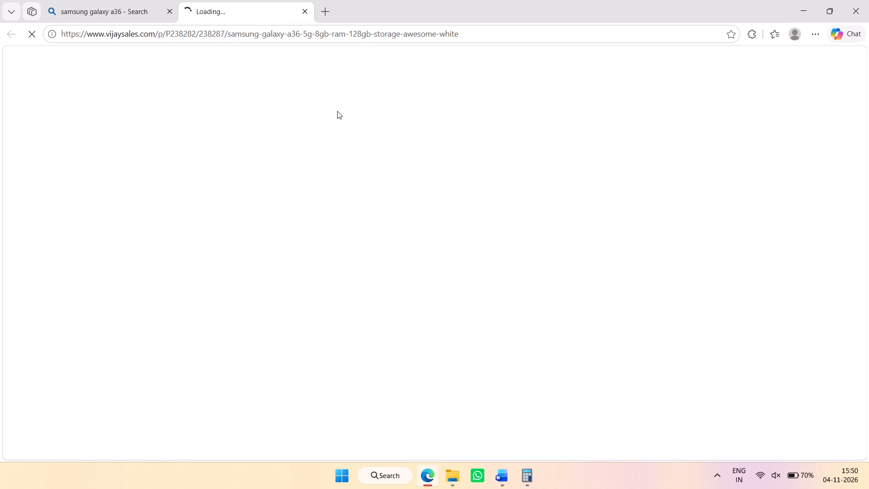
Look through the remaining web results and open the Flipkart listing for the Samsung Galaxy A36 5G (256 GB Storage, 8 GB RAM).
{"action": "left_click", "coordinate": [119, 0]}
{"action": "scroll", "coordinate": [295, 285], "scroll_direction": "down", "scroll_amount": 1}
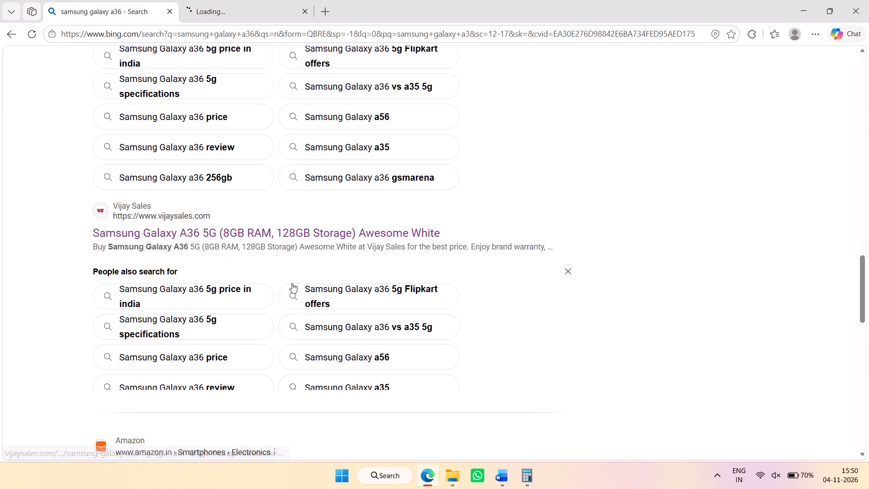
{"action": "scroll", "coordinate": [291, 280], "scroll_direction": "down", "scroll_amount": 4}
{"action": "scroll", "coordinate": [241, 254], "scroll_direction": "down", "scroll_amount": 4}
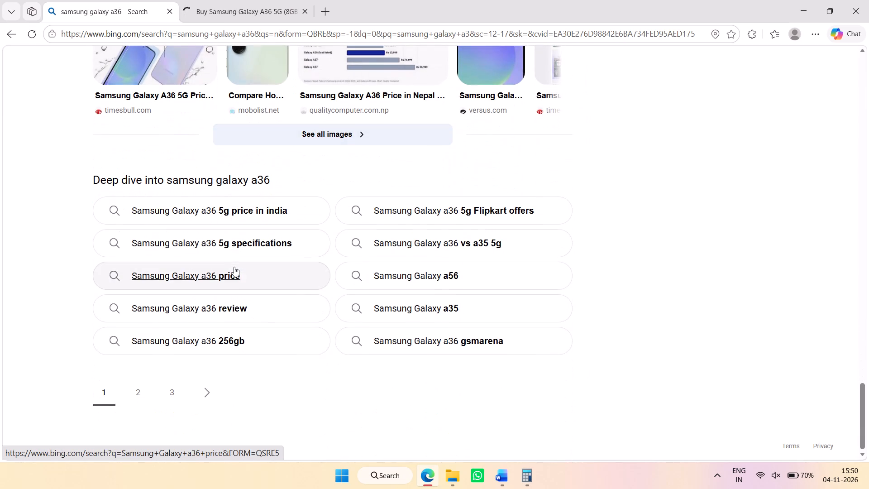
{"action": "scroll", "coordinate": [251, 238], "scroll_direction": "up", "scroll_amount": 19}
{"action": "scroll", "coordinate": [244, 254], "scroll_direction": "down", "scroll_amount": 3}
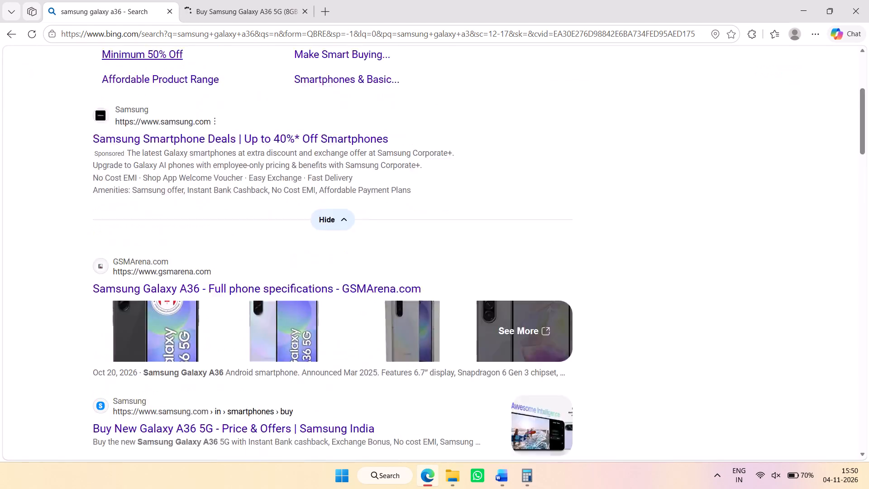
{"action": "scroll", "coordinate": [244, 254], "scroll_direction": "down", "scroll_amount": 2}
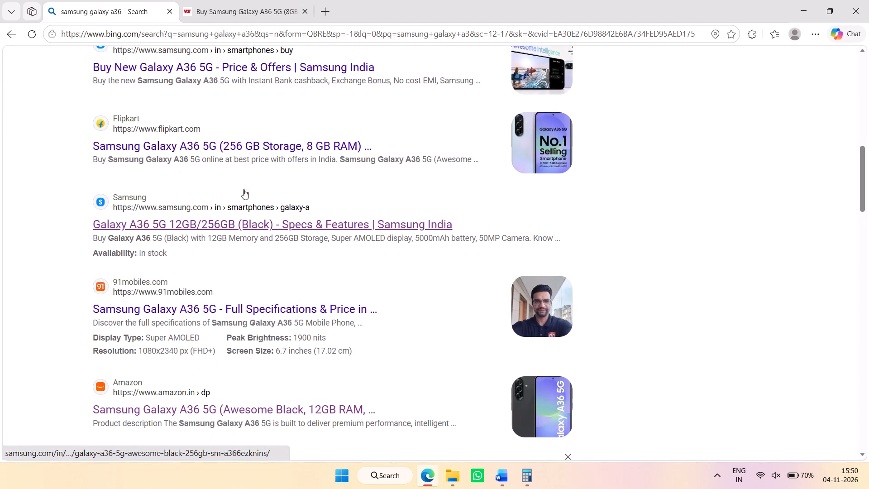
{"action": "left_click", "coordinate": [244, 152]}
View the Vijay Sales Galaxy A36 5G page and dismiss its location request.
{"action": "left_click", "coordinate": [383, 0]}
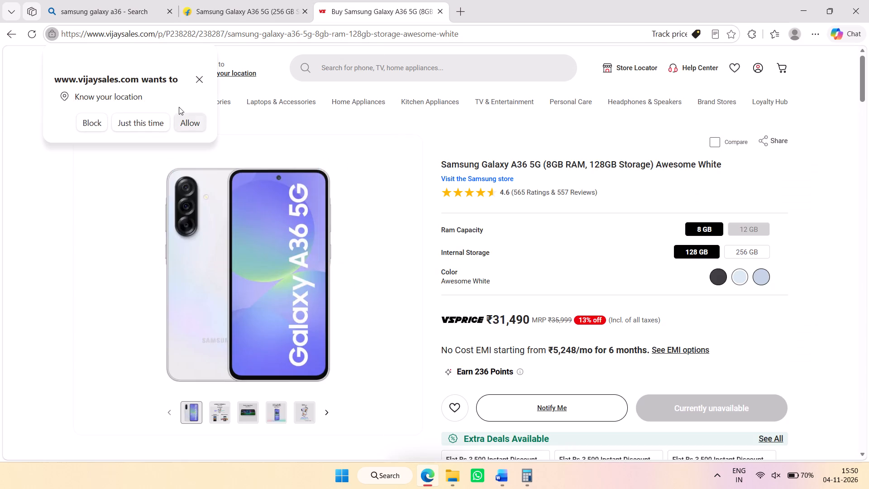
{"action": "left_click", "coordinate": [193, 78]}
Open Amazon in place of the web search results and search it for samsung a36.
{"action": "left_click", "coordinate": [211, 15]}
{"action": "left_click_drag", "start_coordinate": [147, 0], "coordinate": [151, 0]}
{"action": "left_click", "coordinate": [187, 40]}
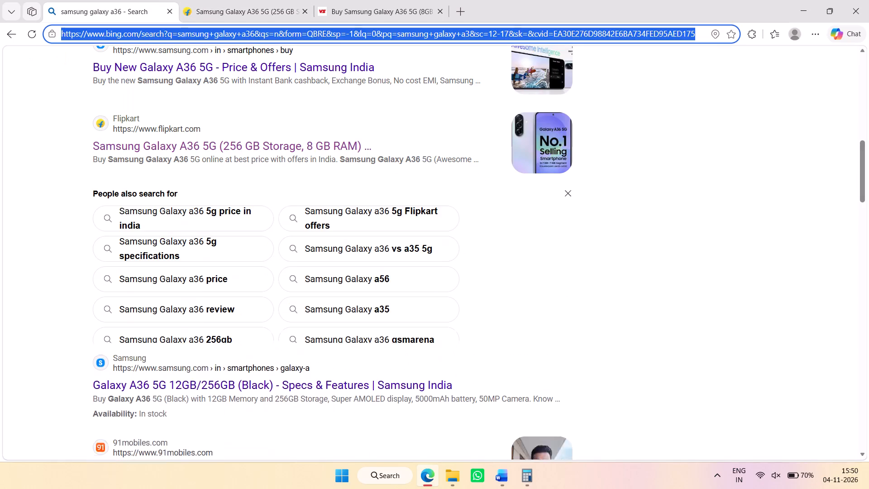
{"action": "key", "text": "a"}
{"action": "key", "text": "Return"}
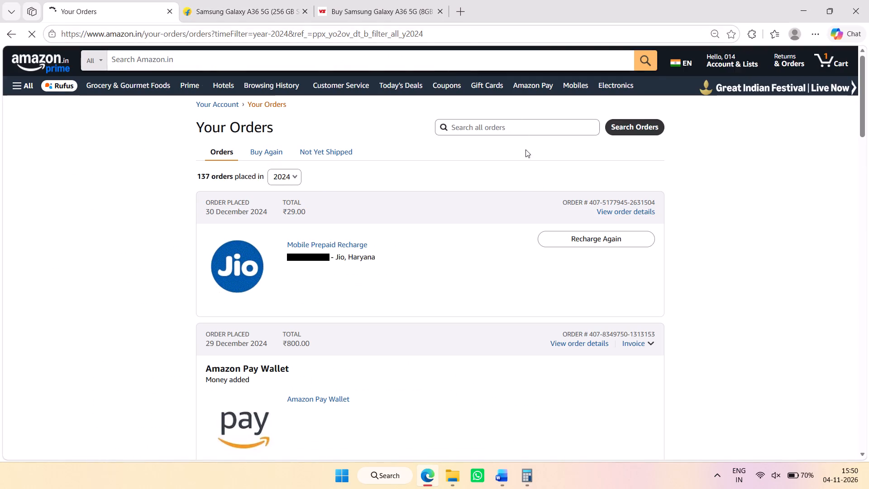
{"action": "left_click", "coordinate": [449, 64]}
{"action": "type", "text": "samsung a69"}
{"action": "key", "text": "BackSpace"}
{"action": "key", "text": "BackSpace"}
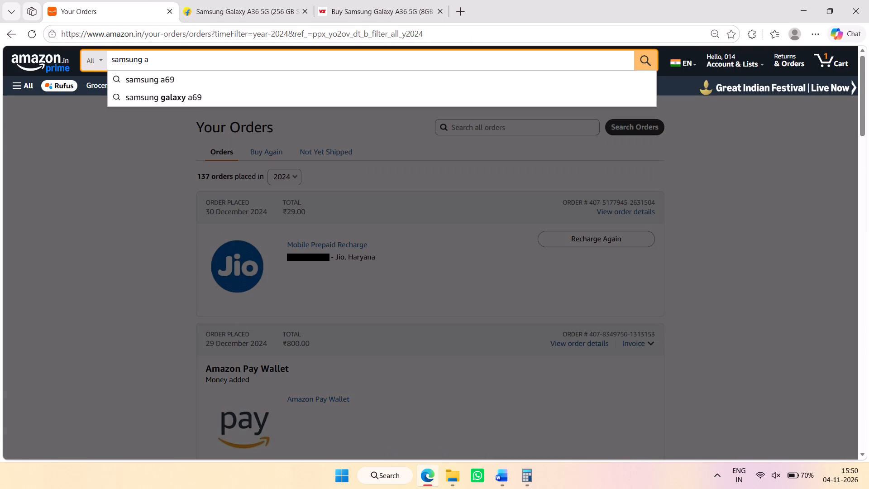
{"action": "type", "text": "32"}
{"action": "key", "text": "BackSpace"}
{"action": "key", "text": "6"}
{"action": "key", "text": "Return"}
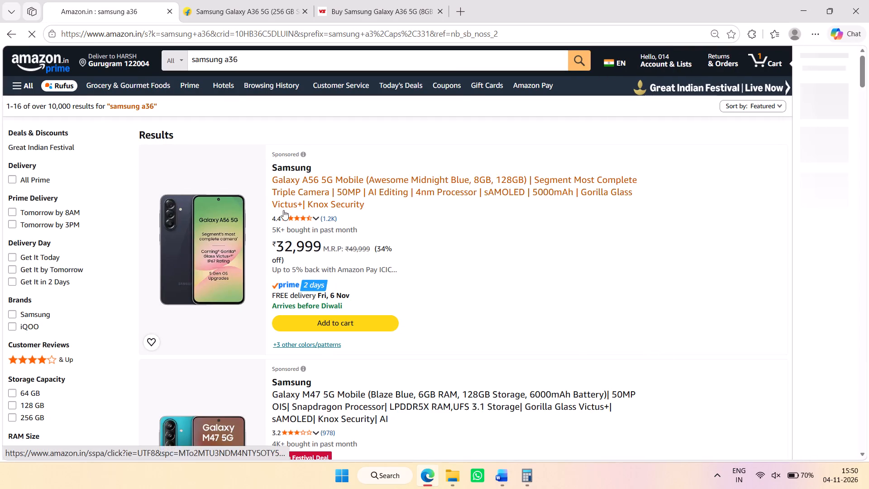
Look through the Amazon results for samsung a36, comparing the Galaxy A36 5G variants, prices and delivery dates.
{"action": "scroll", "coordinate": [392, 216], "scroll_direction": "down", "scroll_amount": 2}
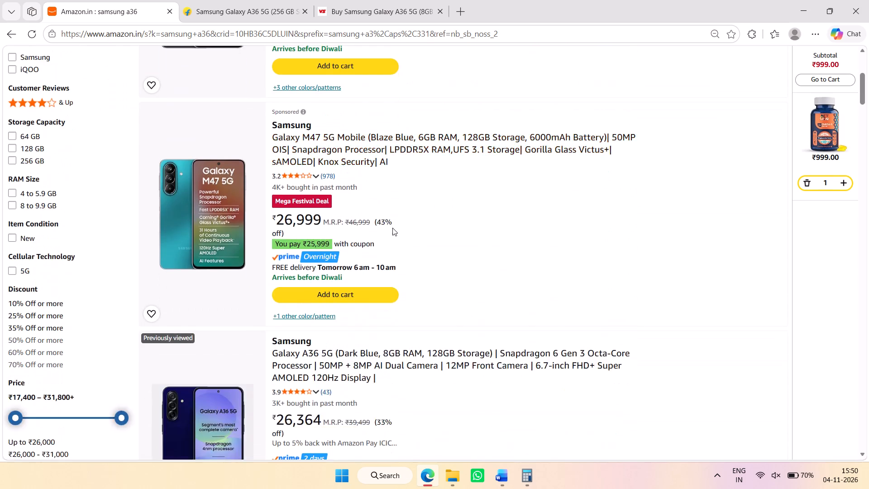
{"action": "scroll", "coordinate": [394, 224], "scroll_direction": "down", "scroll_amount": 2}
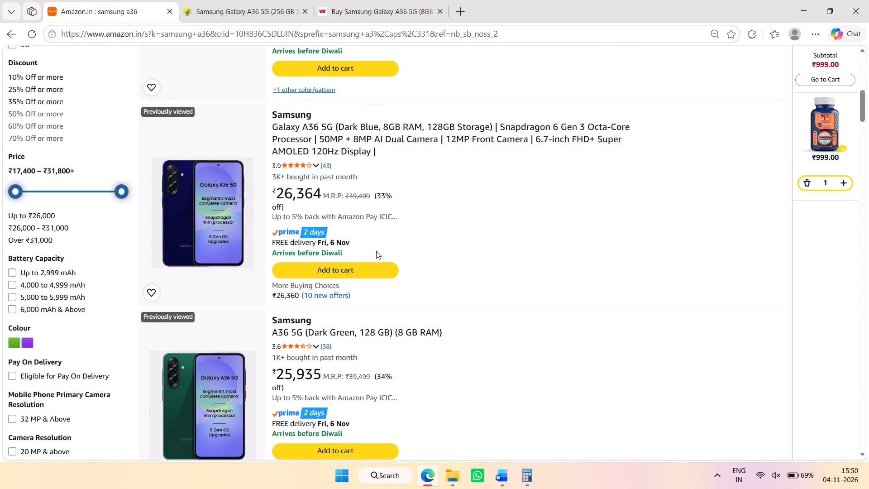
{"action": "scroll", "coordinate": [443, 251], "scroll_direction": "down", "scroll_amount": 1}
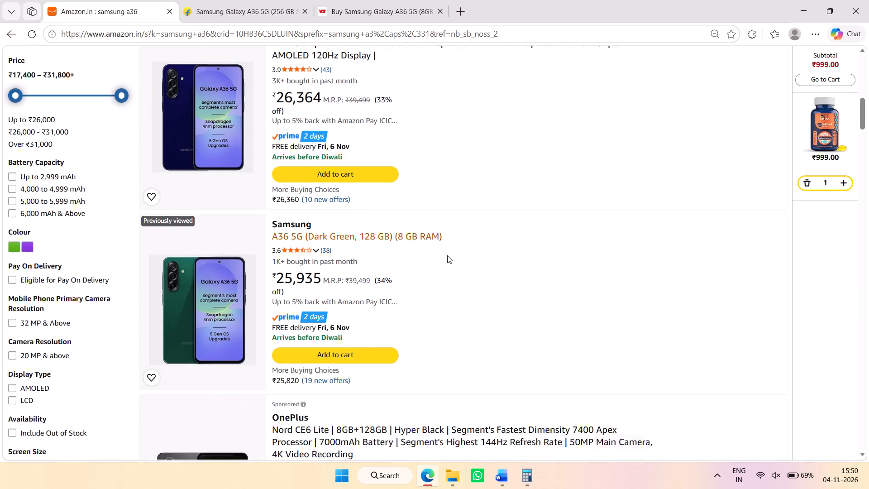
{"action": "scroll", "coordinate": [447, 255], "scroll_direction": "down", "scroll_amount": 1}
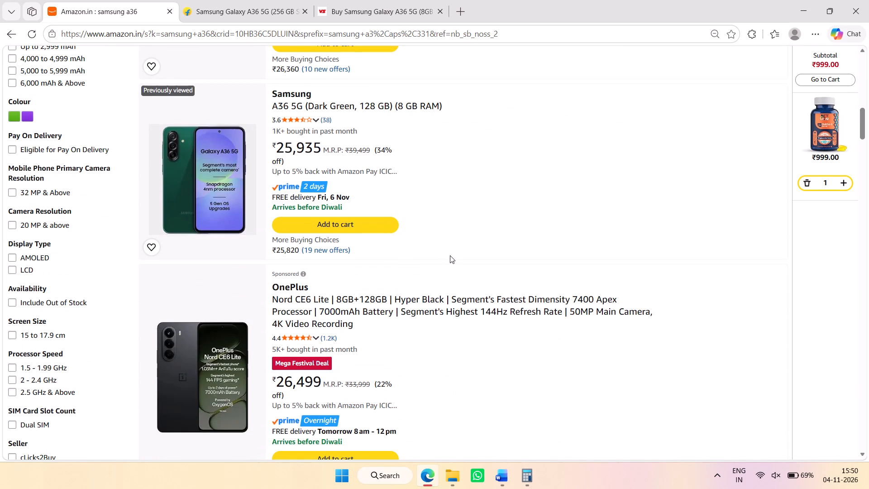
{"action": "scroll", "coordinate": [449, 256], "scroll_direction": "down", "scroll_amount": 2}
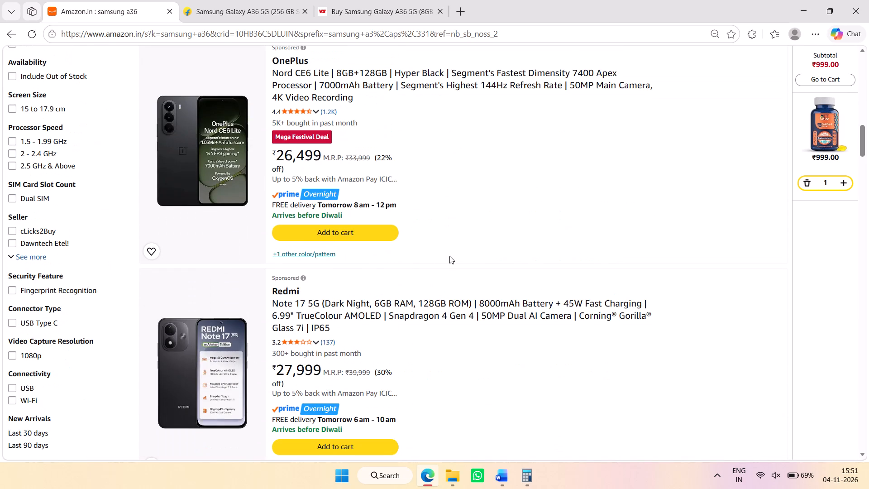
{"action": "scroll", "coordinate": [449, 256], "scroll_direction": "down", "scroll_amount": 2}
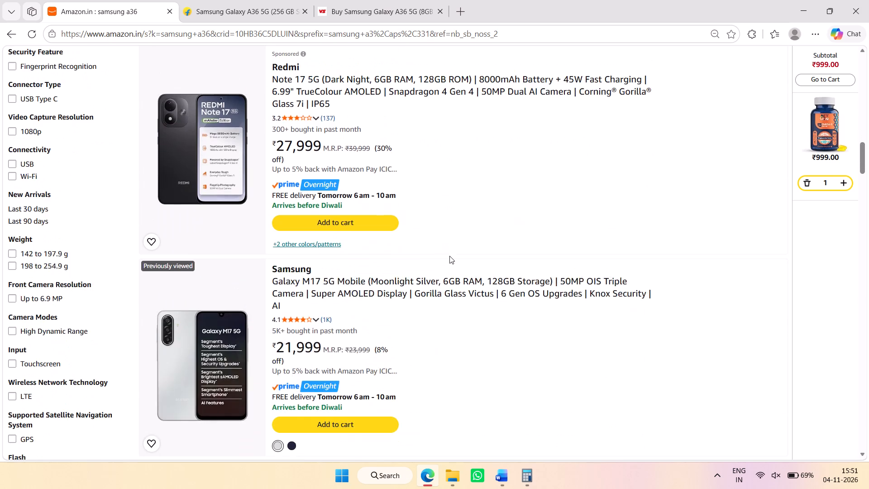
{"action": "scroll", "coordinate": [449, 256], "scroll_direction": "down", "scroll_amount": 3}
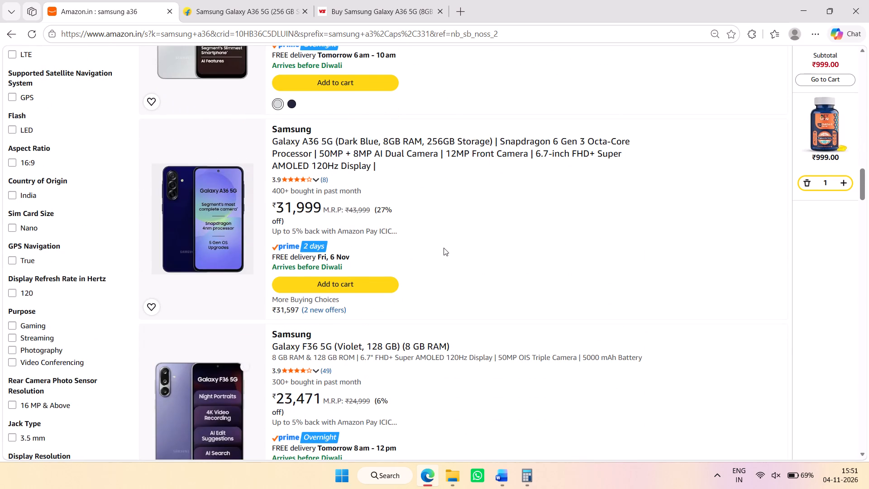
{"action": "scroll", "coordinate": [442, 252], "scroll_direction": "down", "scroll_amount": 1}
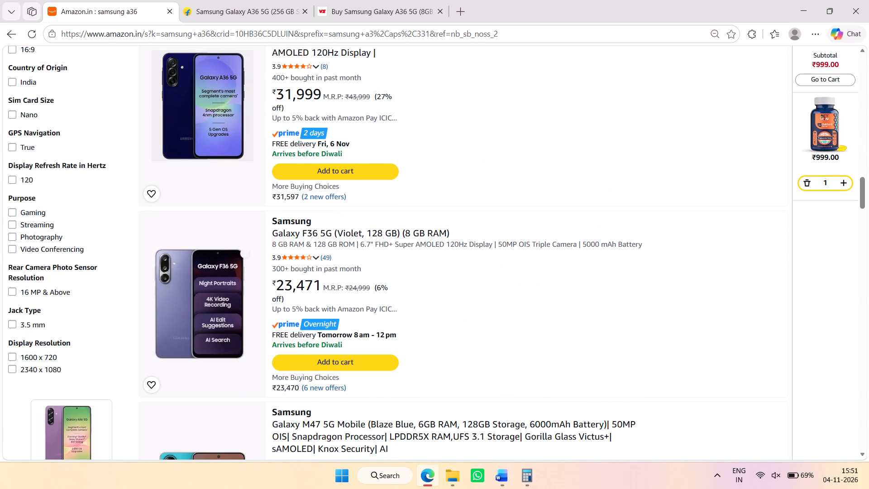
{"action": "scroll", "coordinate": [439, 244], "scroll_direction": "down", "scroll_amount": 3}
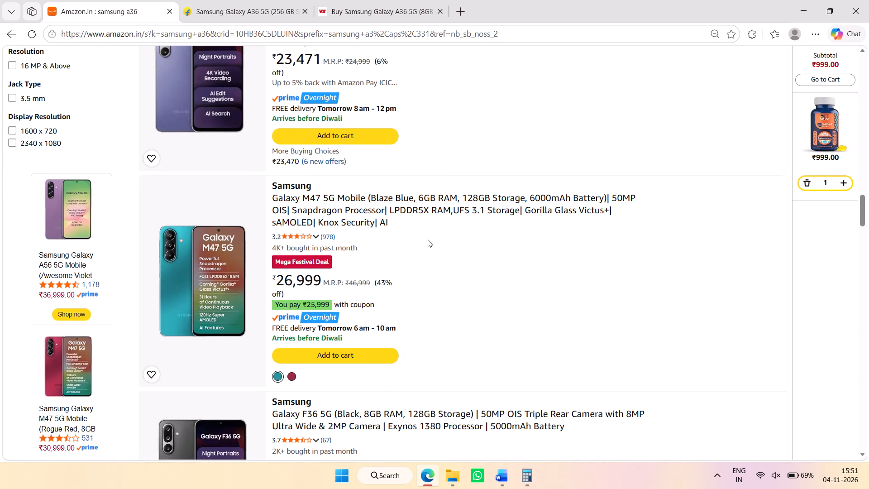
Go back up the results and open the Samsung A36 5G (Dark Green, 128 GB) (8 GB RAM) listing.
{"action": "scroll", "coordinate": [428, 238], "scroll_direction": "up", "scroll_amount": 9}
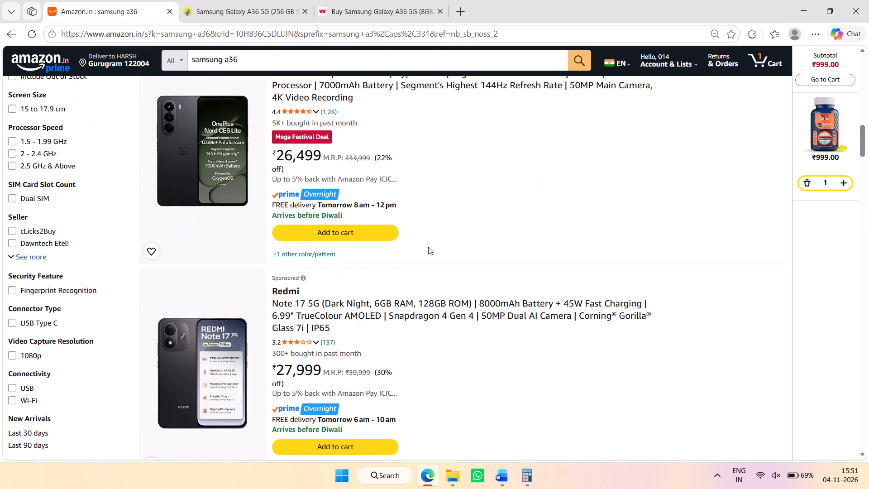
{"action": "scroll", "coordinate": [430, 239], "scroll_direction": "up", "scroll_amount": 3}
{"action": "left_click", "coordinate": [396, 209]}
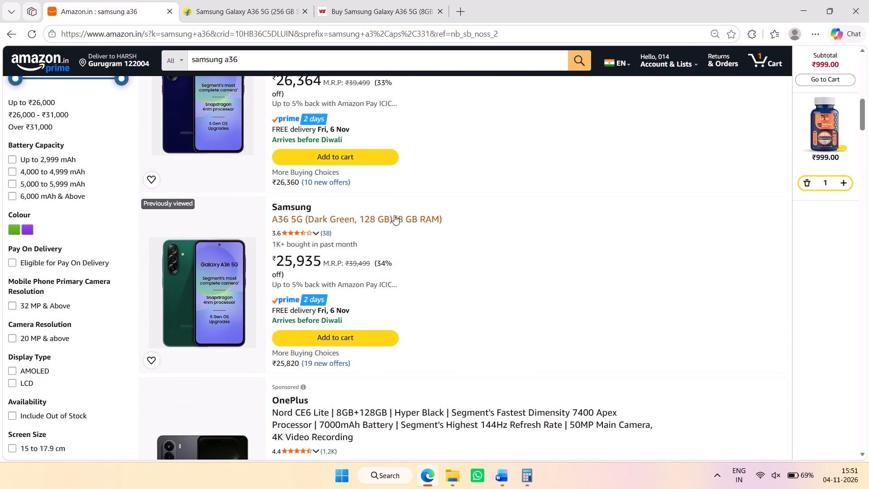
{"action": "left_click", "coordinate": [393, 221]}
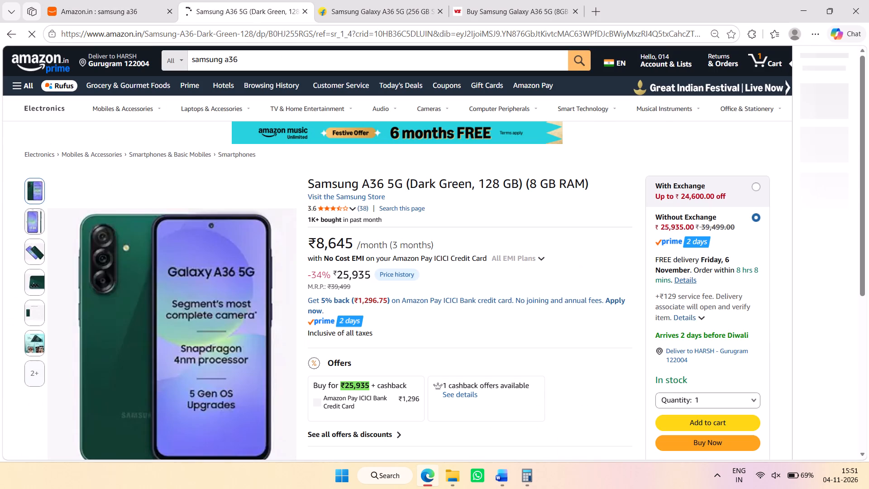
Show the Dark Green A36 5G's price history and examine its chart over the 3M range.
{"action": "left_click", "coordinate": [408, 271]}
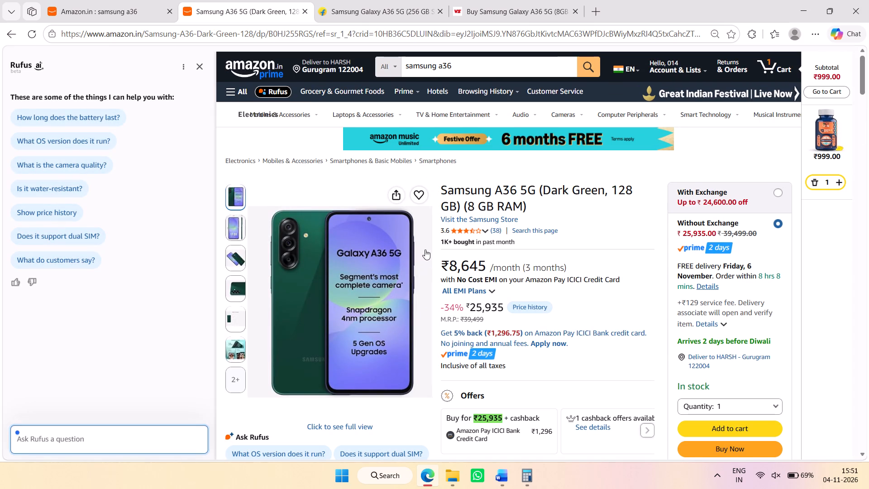
{"action": "left_click", "coordinate": [520, 306]}
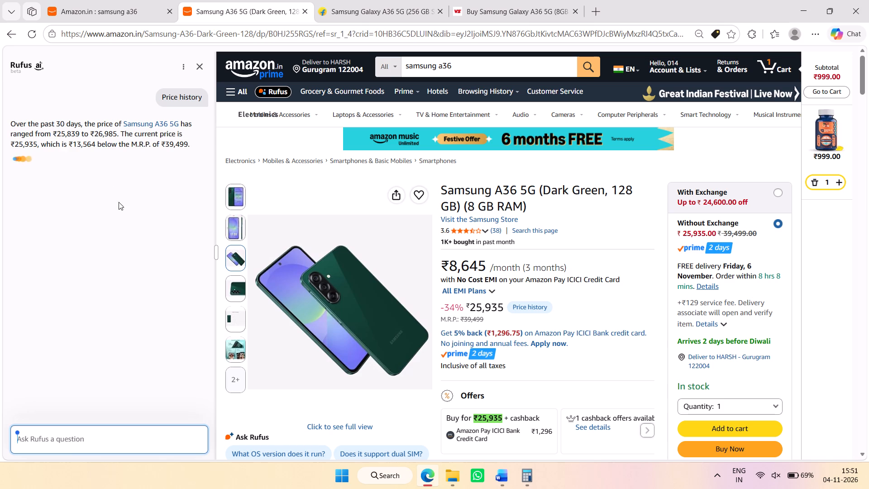
{"action": "left_click", "coordinate": [52, 153]}
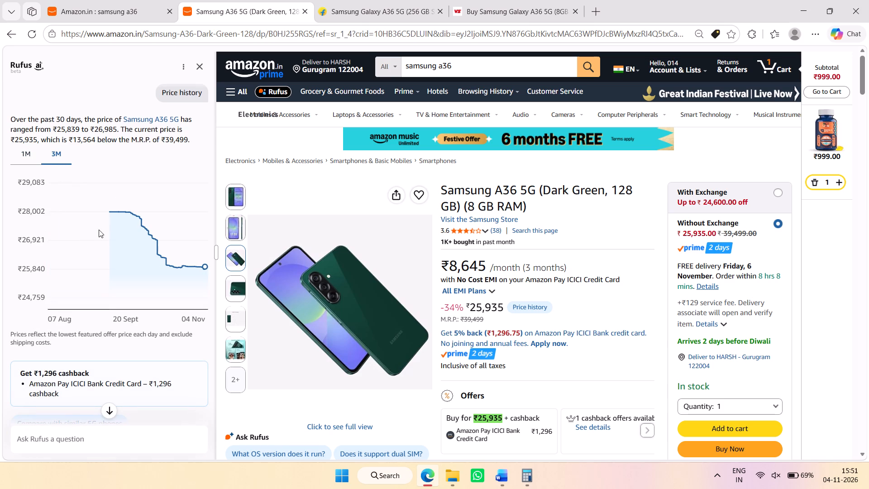
{"action": "left_click", "coordinate": [122, 209]}
{"action": "left_click_drag", "start_coordinate": [202, 263], "coordinate": [177, 262]}
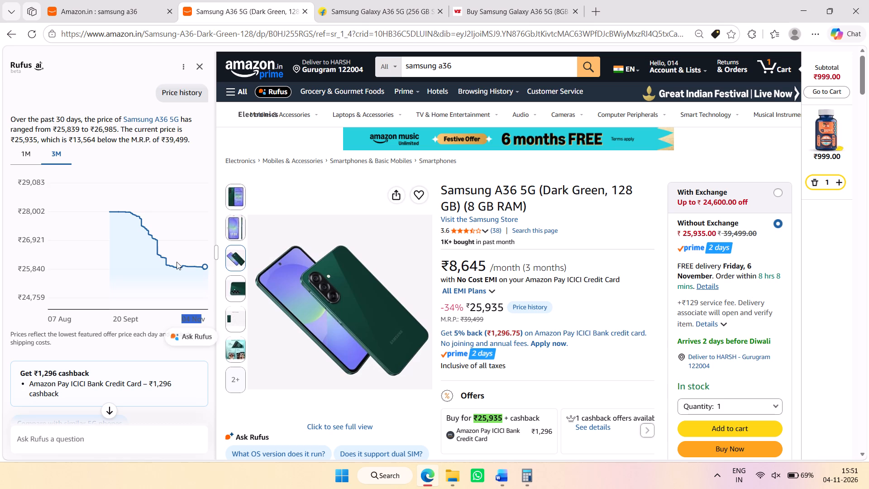
{"action": "left_click_drag", "start_coordinate": [177, 262], "coordinate": [171, 263]}
{"action": "left_click", "coordinate": [99, 270]}
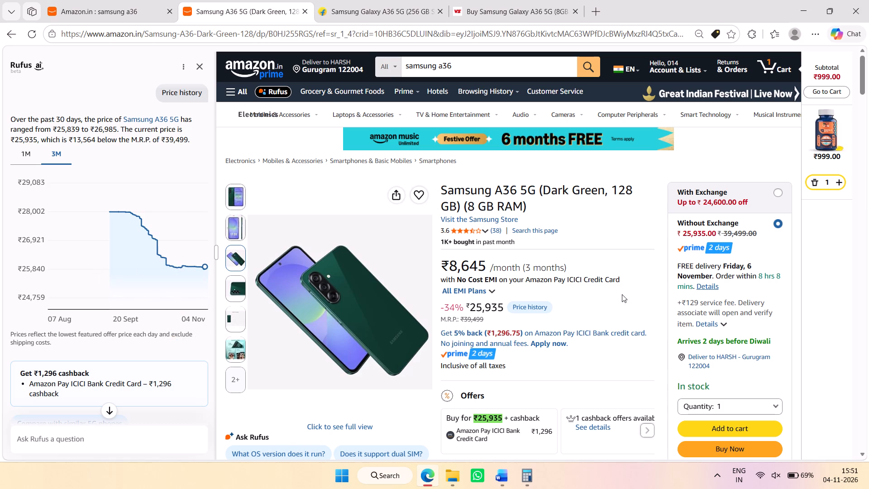
Look over the rest of the A36 5G product page and open the account's Your Orders page.
{"action": "scroll", "coordinate": [568, 280], "scroll_direction": "down", "scroll_amount": 6}
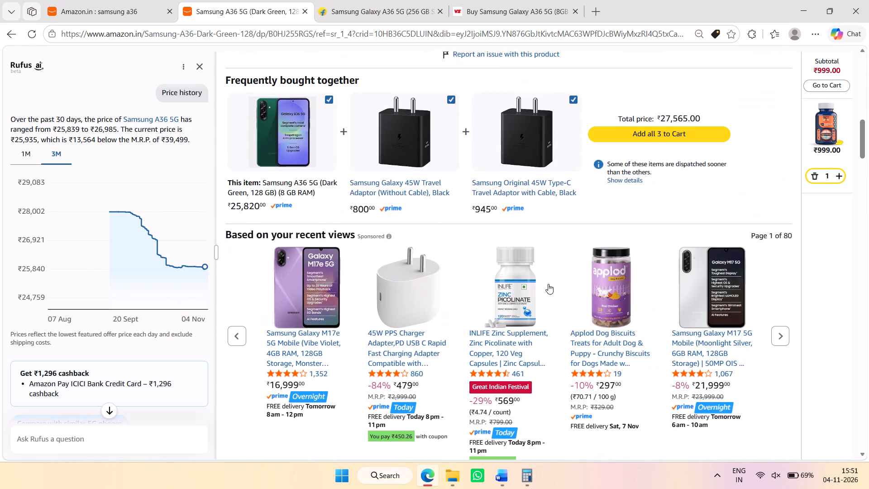
{"action": "scroll", "coordinate": [540, 195], "scroll_direction": "up", "scroll_amount": 11}
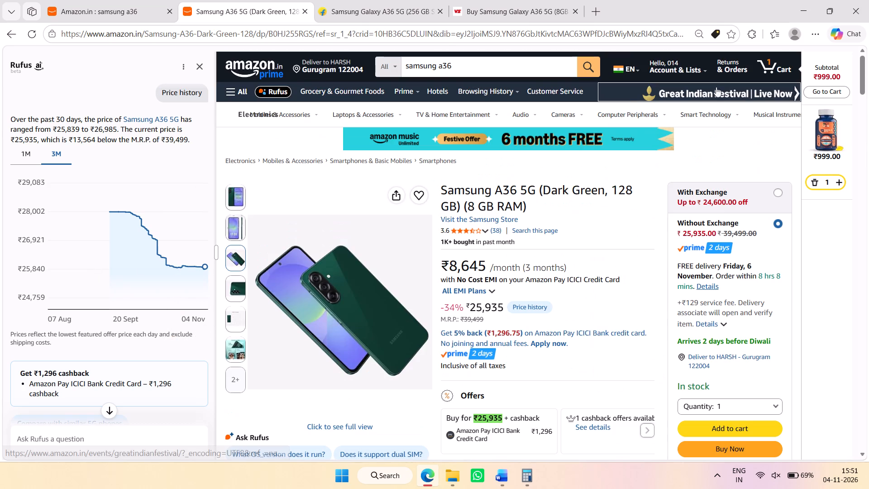
{"action": "left_click", "coordinate": [724, 76]}
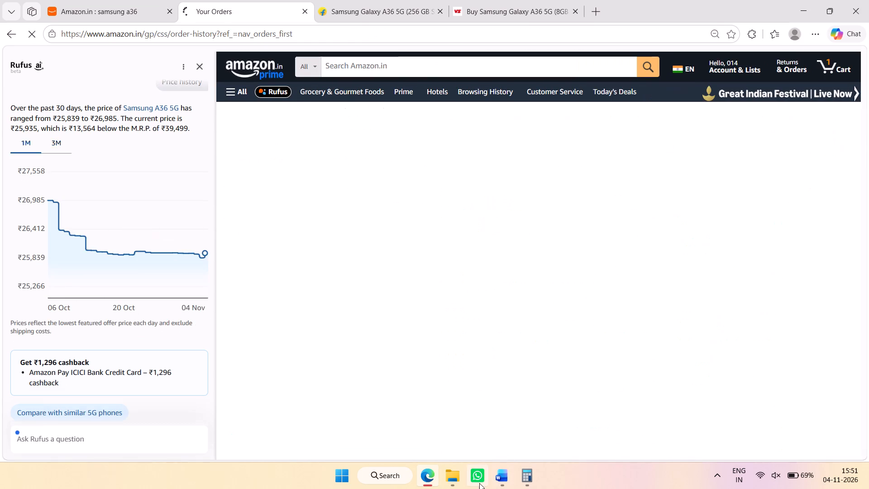
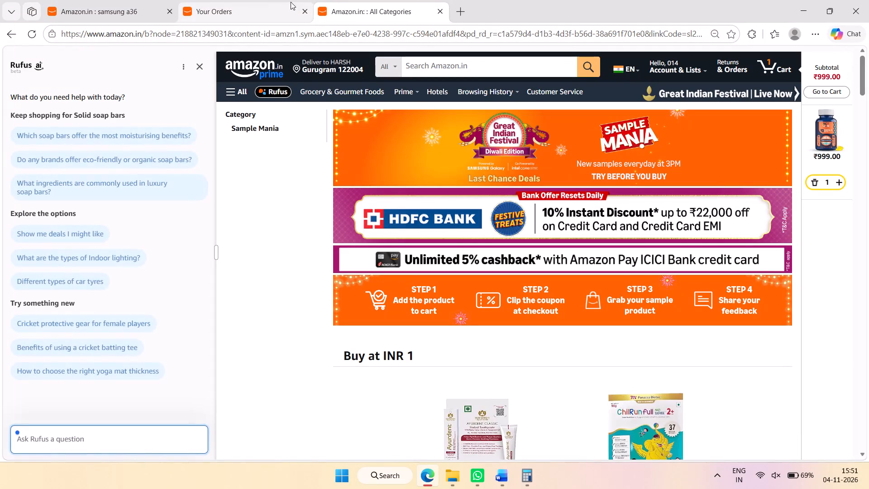
Close the Your Orders tab and the Rufus assistant, leaving the Sample Mania page open and refreshed.
{"action": "left_click", "coordinate": [304, 10]}
{"action": "left_click", "coordinate": [201, 68]}
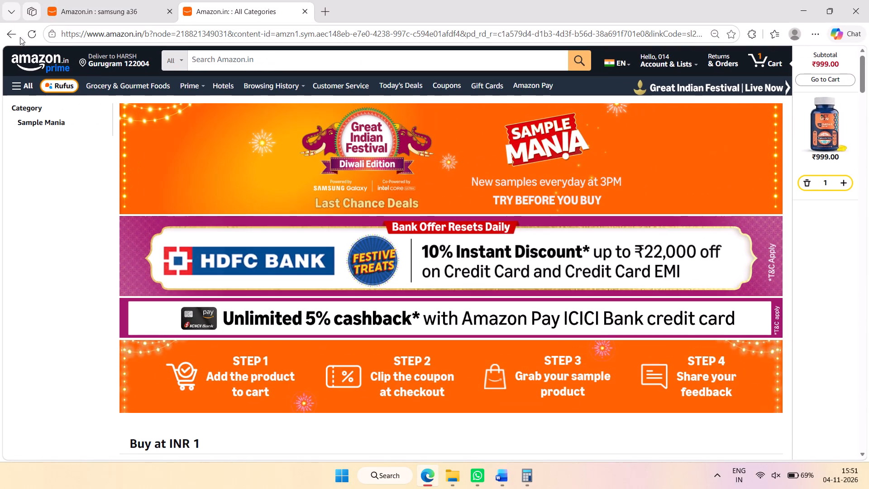
{"action": "left_click", "coordinate": [31, 35]}
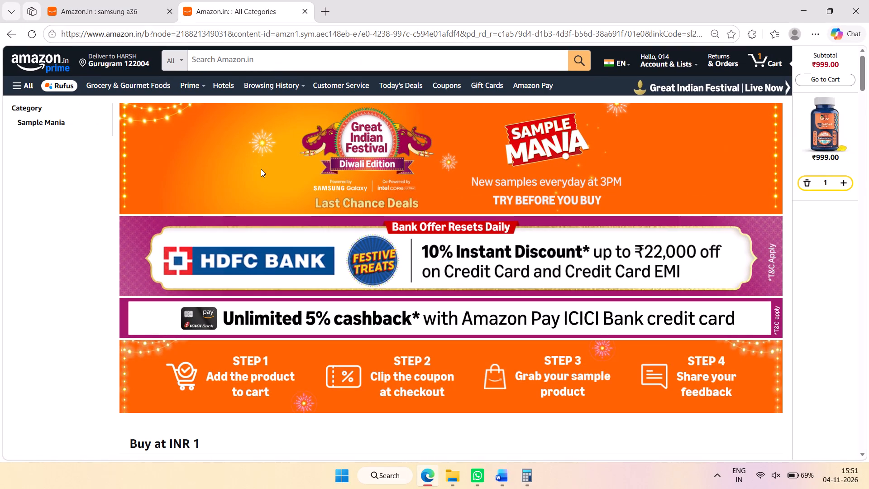
{"action": "scroll", "coordinate": [455, 374], "scroll_direction": "down", "scroll_amount": 2}
{"action": "left_click", "coordinate": [29, 38]}
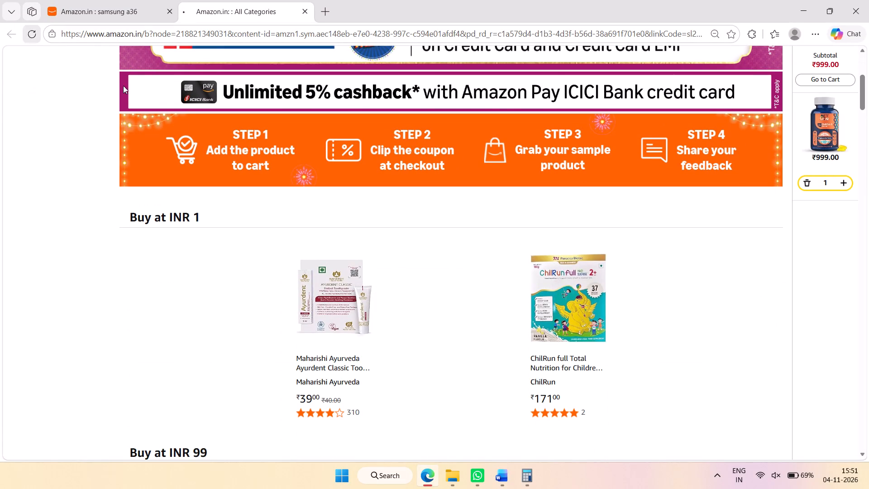
Check the product page of the Cafe Bevarabia QNT ISO Ripped Whey Protein sachet under Buy at INR 1 and return to Sample Mania.
{"action": "scroll", "coordinate": [437, 216], "scroll_direction": "down", "scroll_amount": 1}
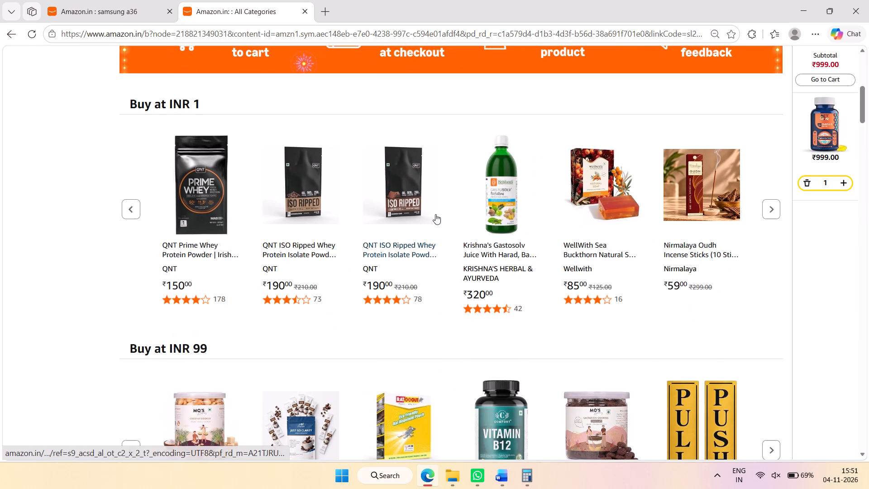
{"action": "left_click_drag", "start_coordinate": [320, 206], "coordinate": [322, 200]}
{"action": "left_click", "coordinate": [324, 202]}
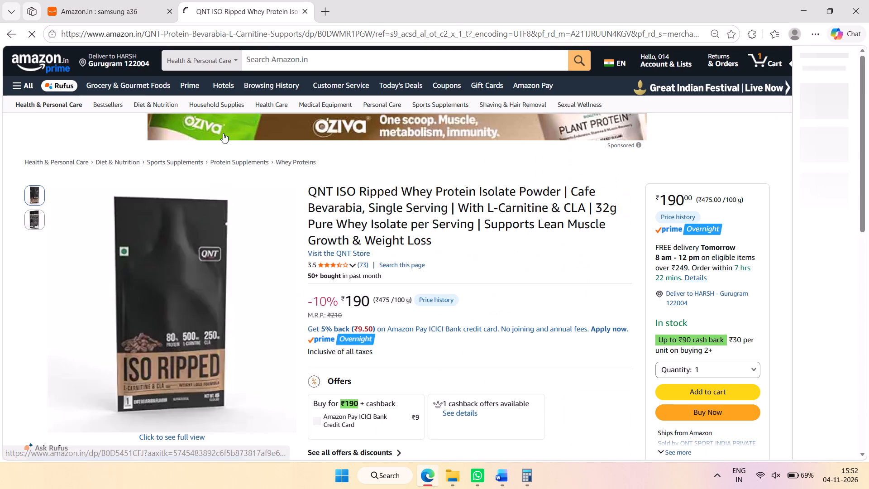
{"action": "scroll", "coordinate": [142, 163], "scroll_direction": "down", "scroll_amount": 1}
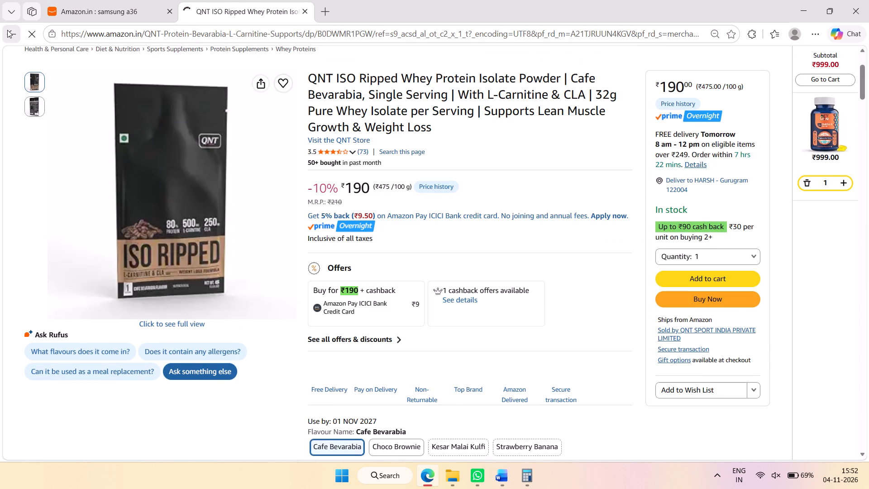
{"action": "left_click", "coordinate": [7, 30]}
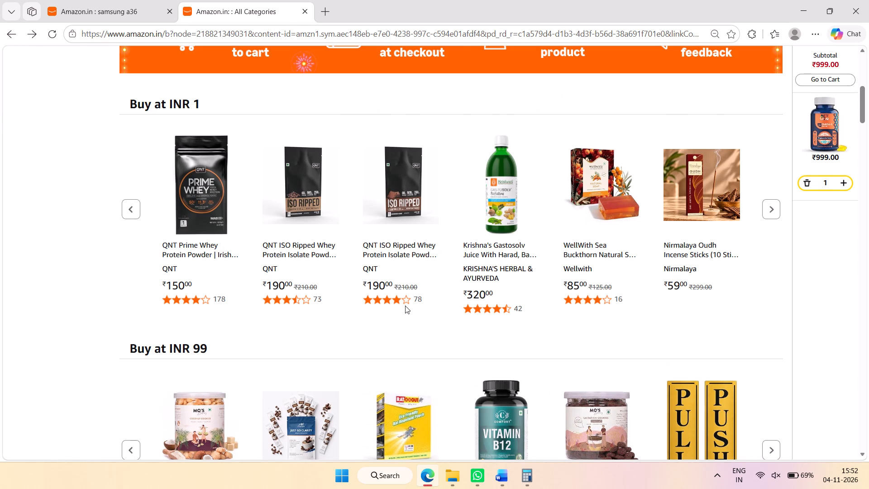
Browse the INR 1, INR 99 and INR 199 samples, and check the QNT Prime Whey Irish Chocolate sachet's page before going back.
{"action": "scroll", "coordinate": [583, 245], "scroll_direction": "down", "scroll_amount": 1}
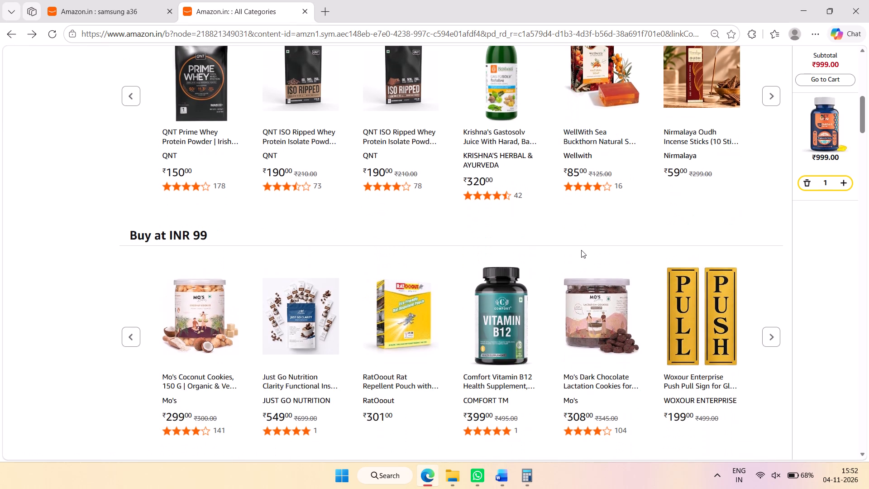
{"action": "scroll", "coordinate": [581, 250], "scroll_direction": "down", "scroll_amount": 3}
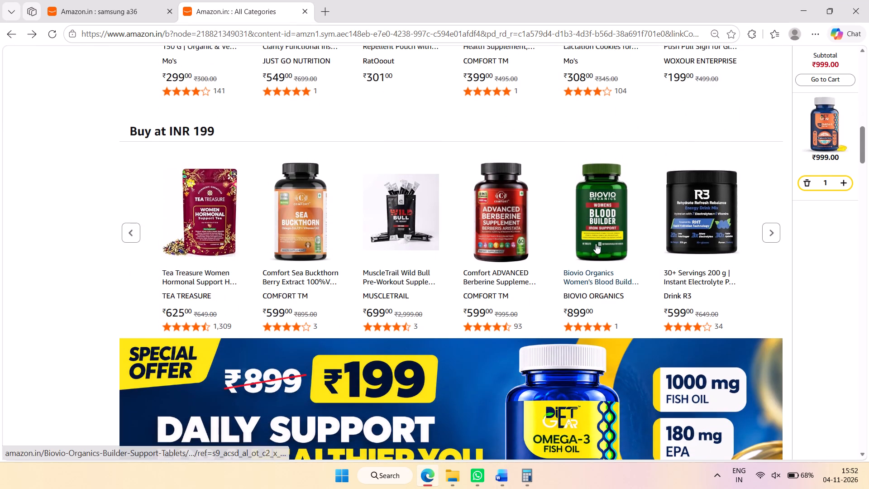
{"action": "scroll", "coordinate": [510, 264], "scroll_direction": "down", "scroll_amount": 1}
{"action": "scroll", "coordinate": [497, 274], "scroll_direction": "up", "scroll_amount": 8}
{"action": "scroll", "coordinate": [494, 278], "scroll_direction": "down", "scroll_amount": 2}
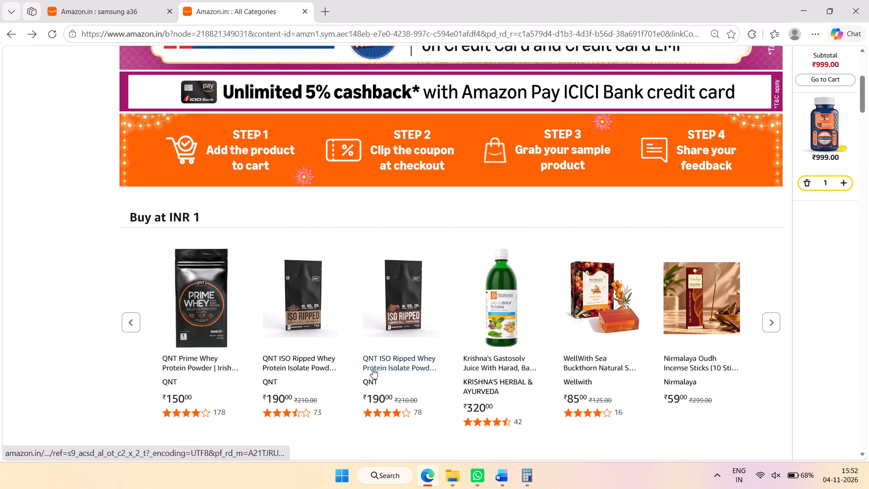
{"action": "left_click", "coordinate": [198, 358]}
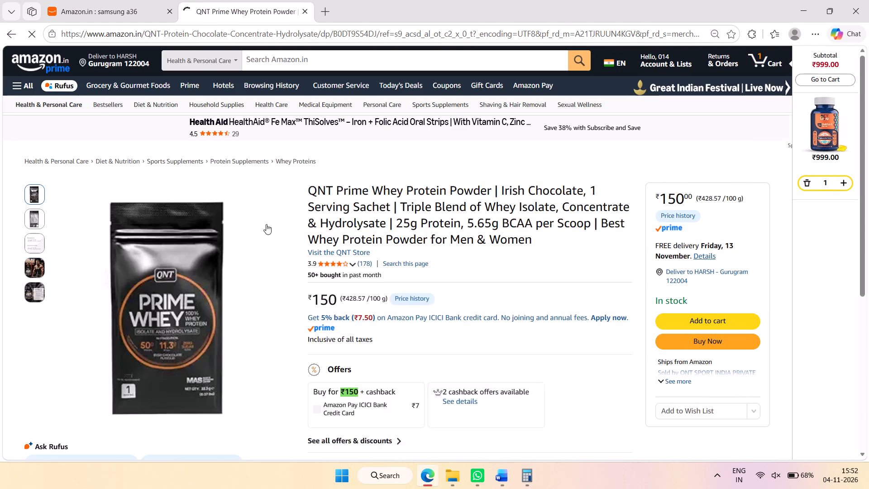
{"action": "left_click", "coordinate": [9, 38]}
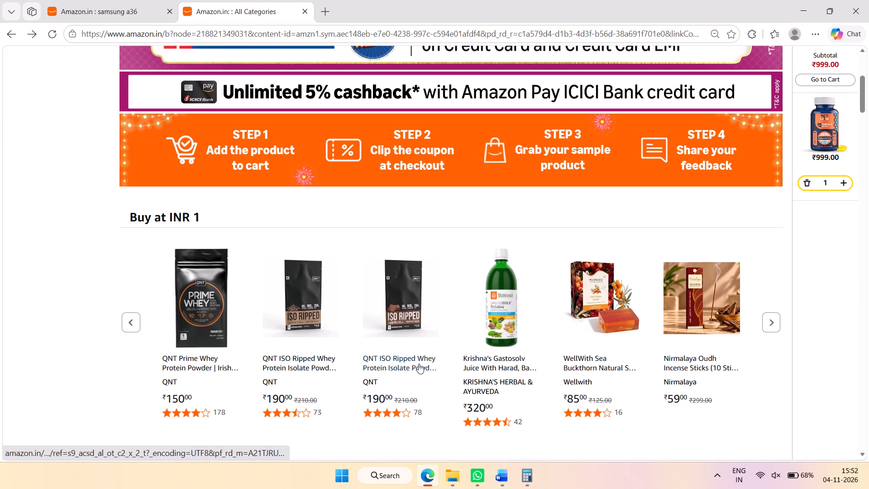
Open the Choco Brownie QNT ISO Ripped Whey Protein sachet, examine the nutritional information on its back-of-pack image and go back.
{"action": "left_click", "coordinate": [419, 364]}
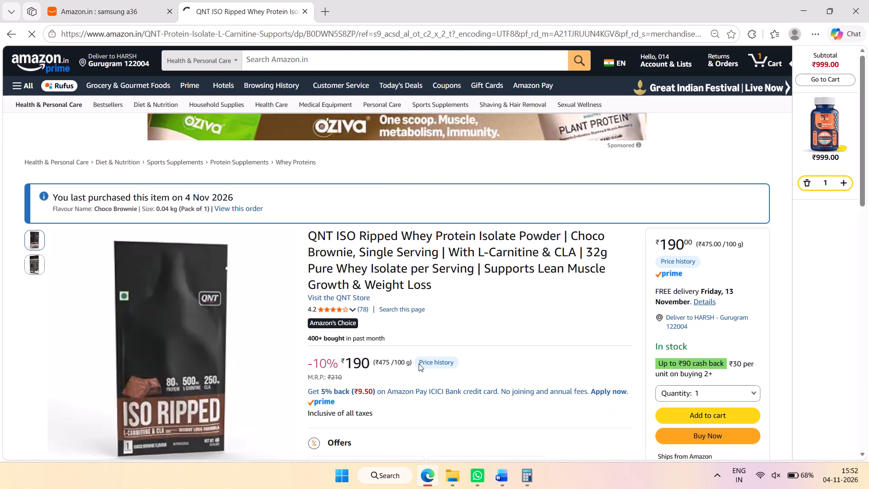
{"action": "scroll", "coordinate": [396, 278], "scroll_direction": "down", "scroll_amount": 1}
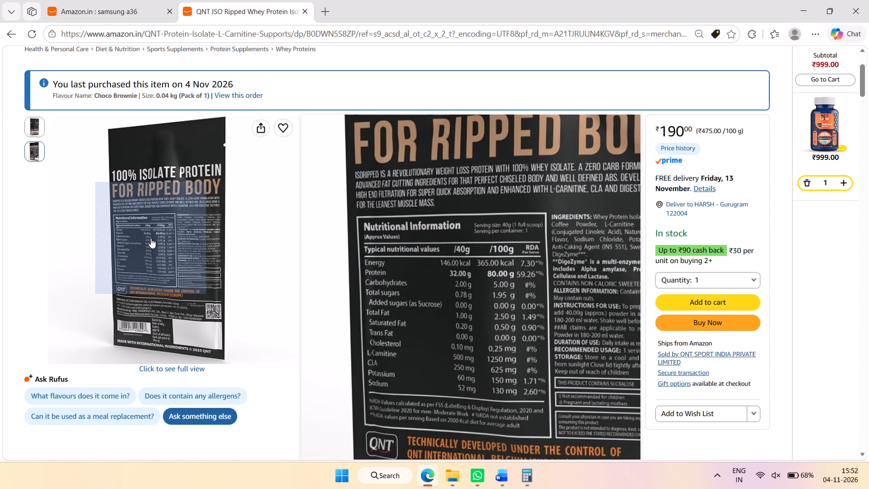
{"action": "left_click", "coordinate": [5, 37]}
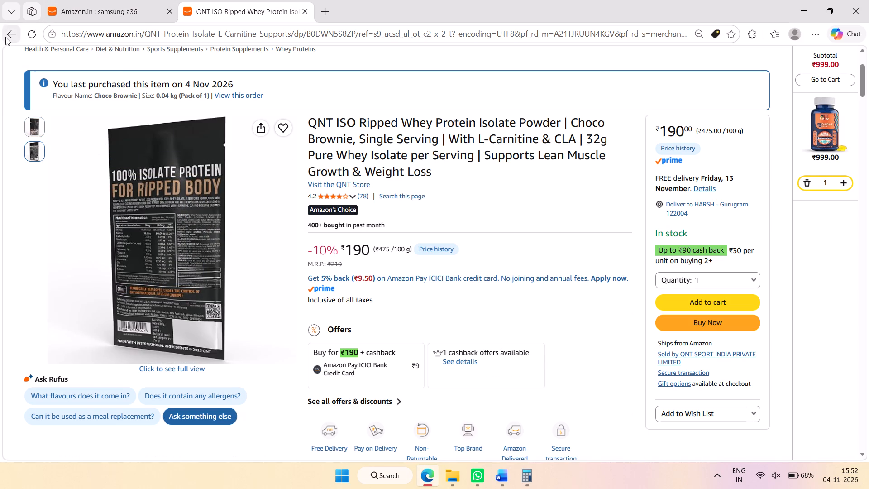
Browse the remaining Sample Mania offers, from Buy at INR 99 and INR 199 through INR 499 to More Samples.
{"action": "scroll", "coordinate": [816, 362], "scroll_direction": "down", "scroll_amount": 2}
{"action": "scroll", "coordinate": [677, 307], "scroll_direction": "down", "scroll_amount": 2}
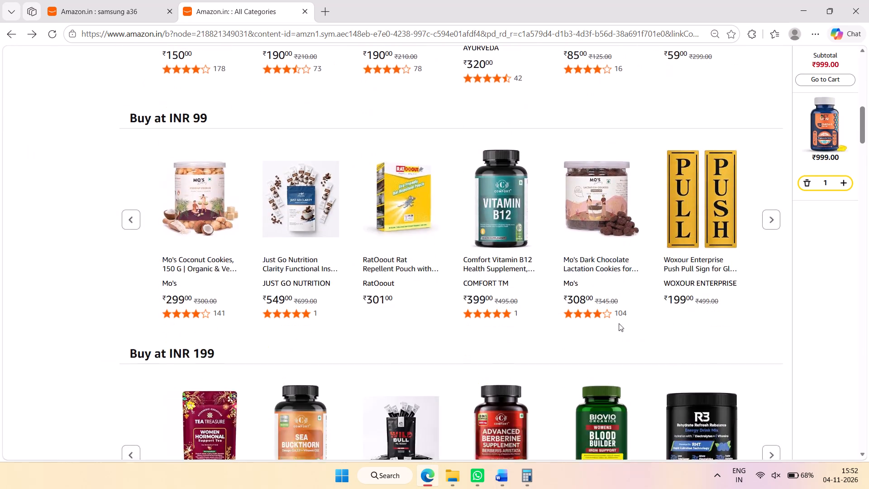
{"action": "scroll", "coordinate": [619, 323], "scroll_direction": "down", "scroll_amount": 10}
{"action": "scroll", "coordinate": [572, 321], "scroll_direction": "down", "scroll_amount": 5}
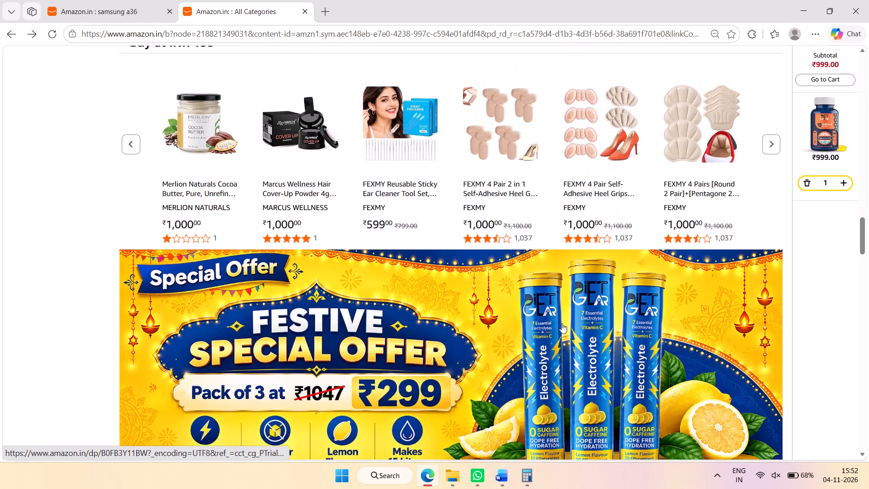
{"action": "scroll", "coordinate": [562, 323], "scroll_direction": "down", "scroll_amount": 3}
{"action": "scroll", "coordinate": [363, 253], "scroll_direction": "down", "scroll_amount": 4}
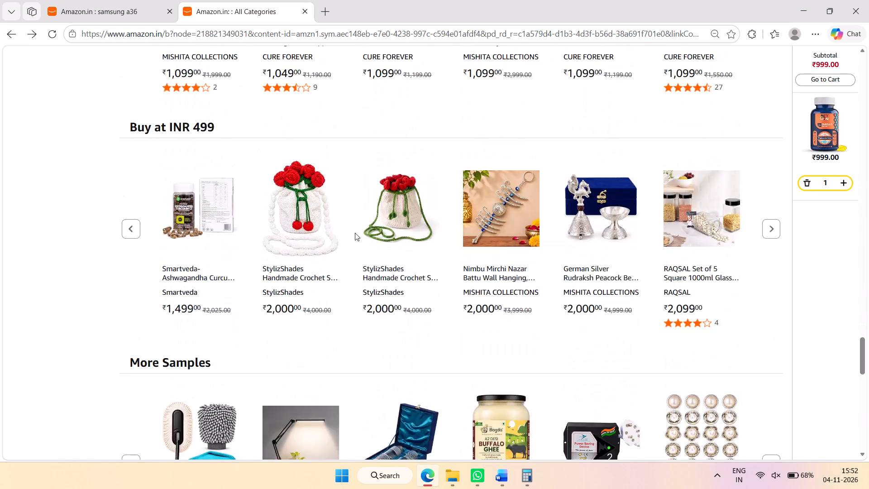
{"action": "scroll", "coordinate": [355, 233], "scroll_direction": "down", "scroll_amount": 3}
Close the Sample Mania and samsung a36 shopping tabs, leaving only a new blank tab open.
{"action": "left_click", "coordinate": [309, 9]}
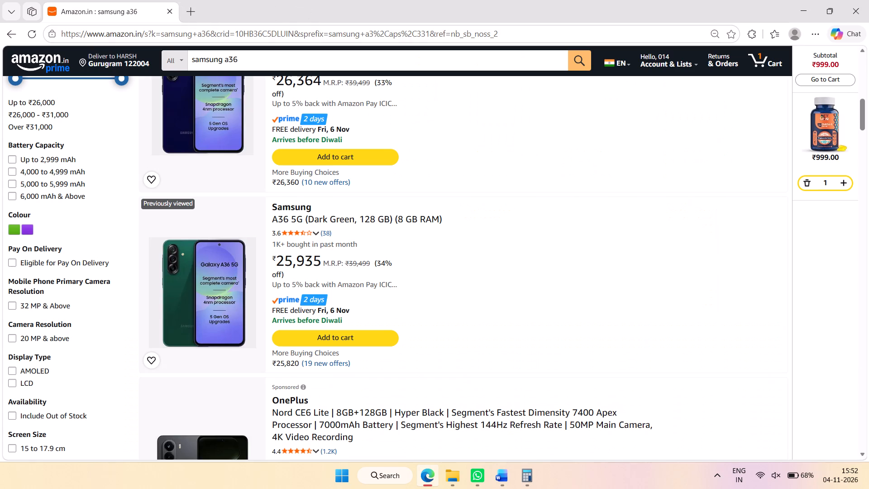
{"action": "left_click", "coordinate": [195, 4]}
{"action": "left_click", "coordinate": [171, 11]}
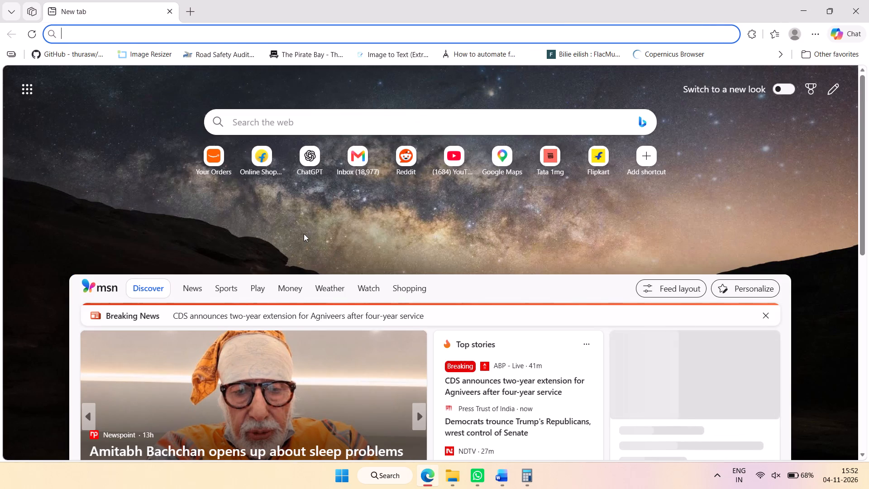
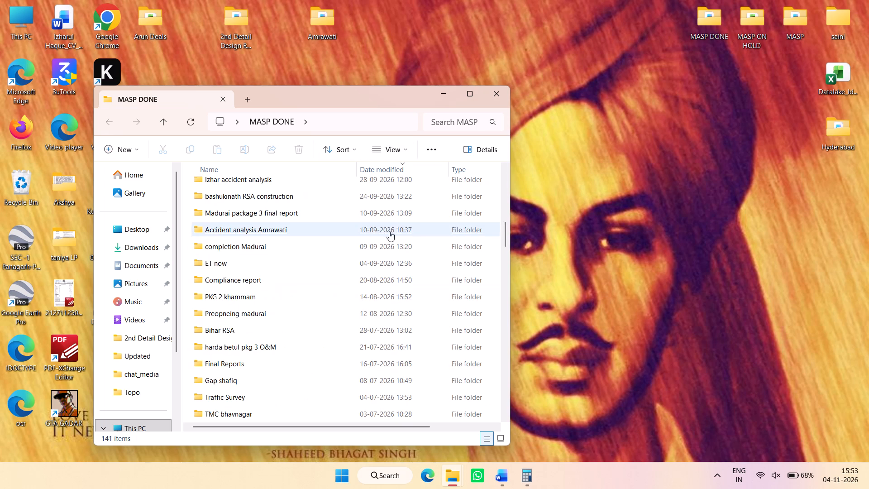
Search the MASP DONE folder for BOQ.
{"action": "left_click", "coordinate": [441, 127]}
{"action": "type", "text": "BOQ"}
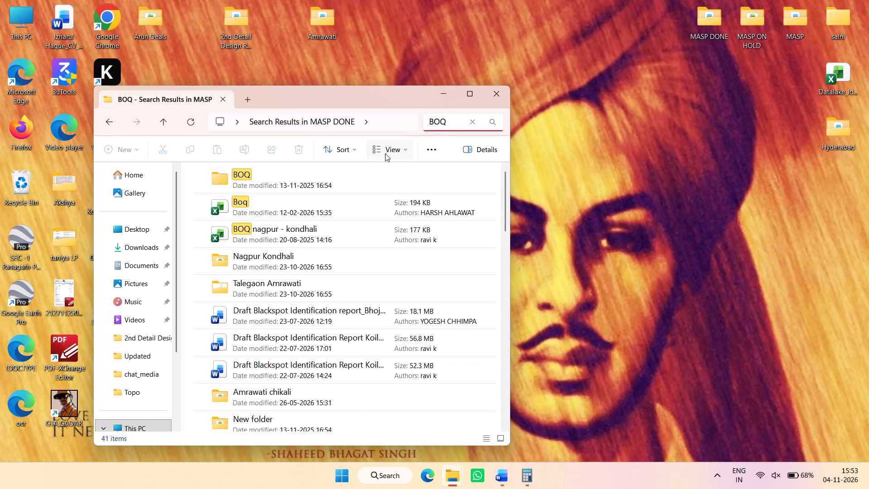
Open the Boq workbook from the MASP DONE search results and look through its gavahlu Ghat cost estimate.
{"action": "left_click", "coordinate": [323, 180]}
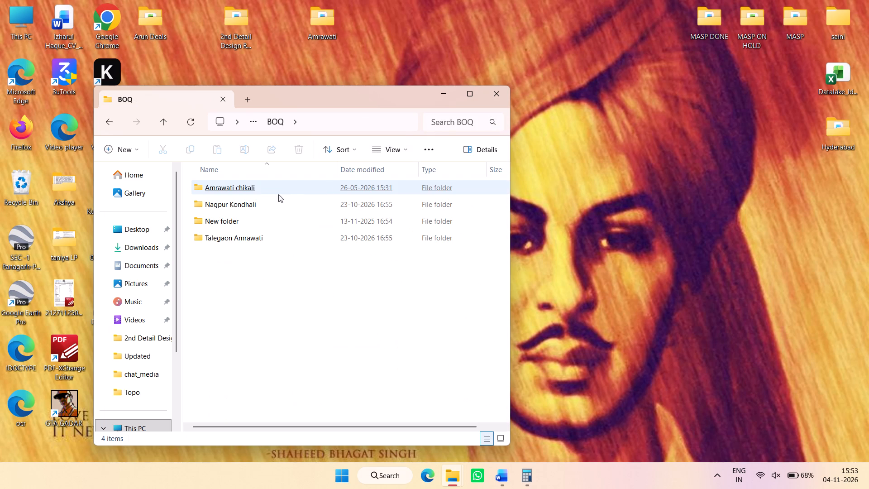
{"action": "left_click", "coordinate": [108, 115]}
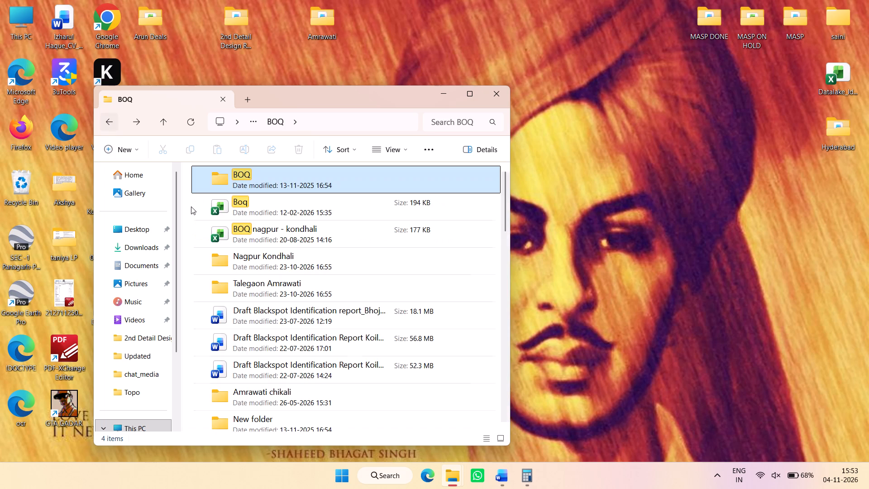
{"action": "scroll", "coordinate": [342, 311], "scroll_direction": "down", "scroll_amount": 1}
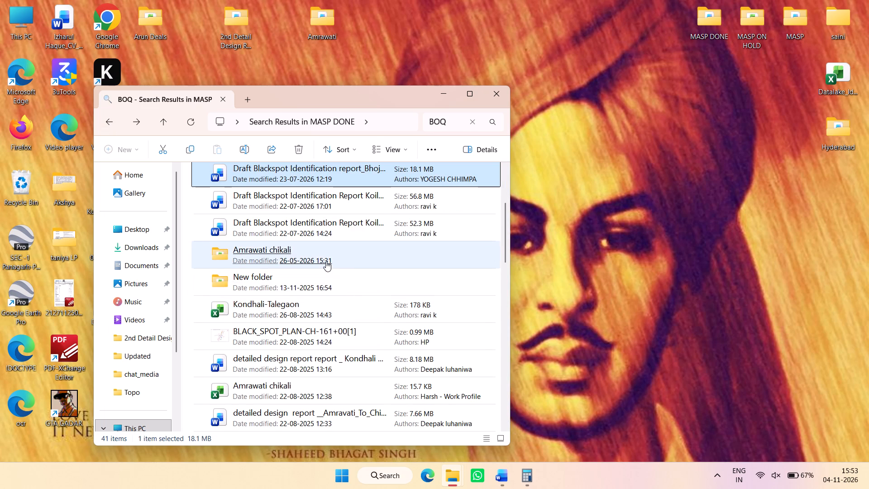
{"action": "scroll", "coordinate": [326, 258], "scroll_direction": "up", "scroll_amount": 2}
{"action": "left_click", "coordinate": [313, 209]}
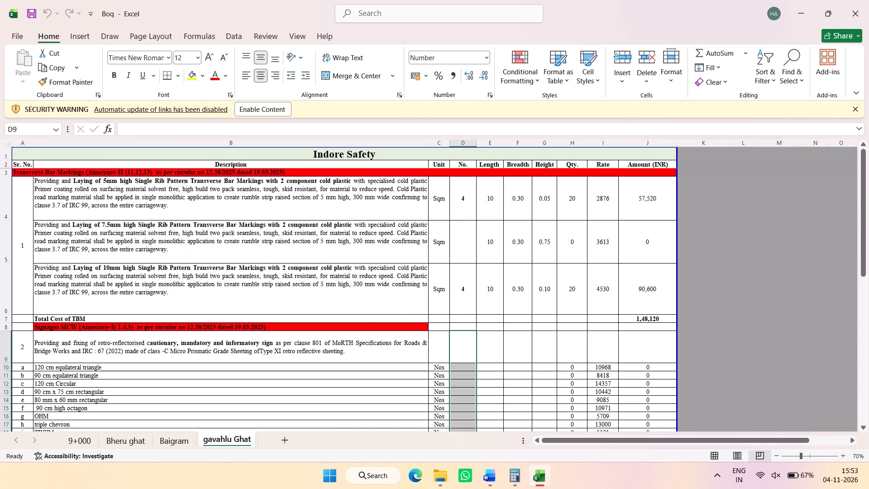
{"action": "scroll", "coordinate": [424, 267], "scroll_direction": "down", "scroll_amount": 5}
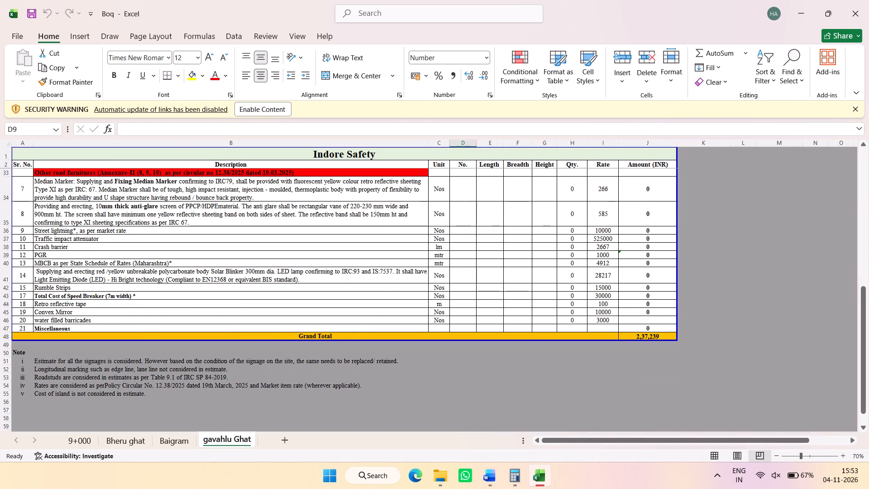
Compare the closing items of the report's Ausa-Chakur budget table with the Indore Safety estimate in the Boq workbook.
{"action": "key", "text": "alt+Tab"}
{"action": "left_click", "coordinate": [489, 478]}
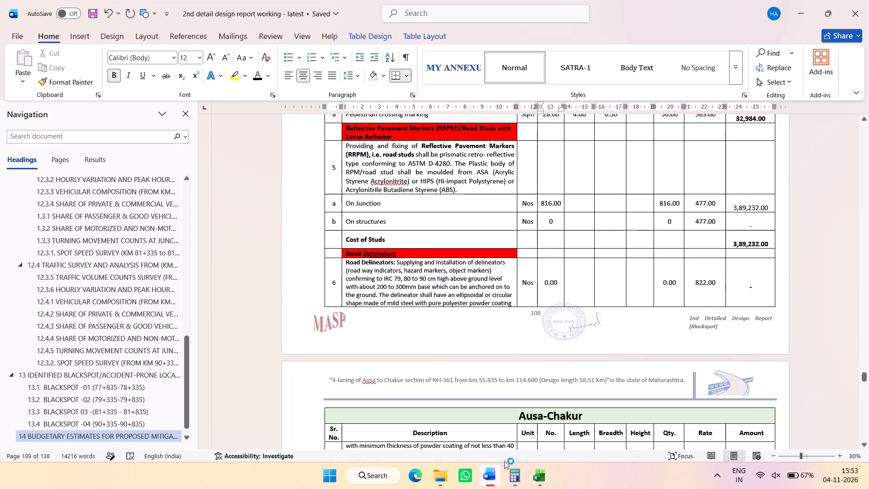
{"action": "scroll", "coordinate": [467, 349], "scroll_direction": "down", "scroll_amount": 18}
{"action": "scroll", "coordinate": [468, 347], "scroll_direction": "up", "scroll_amount": 6}
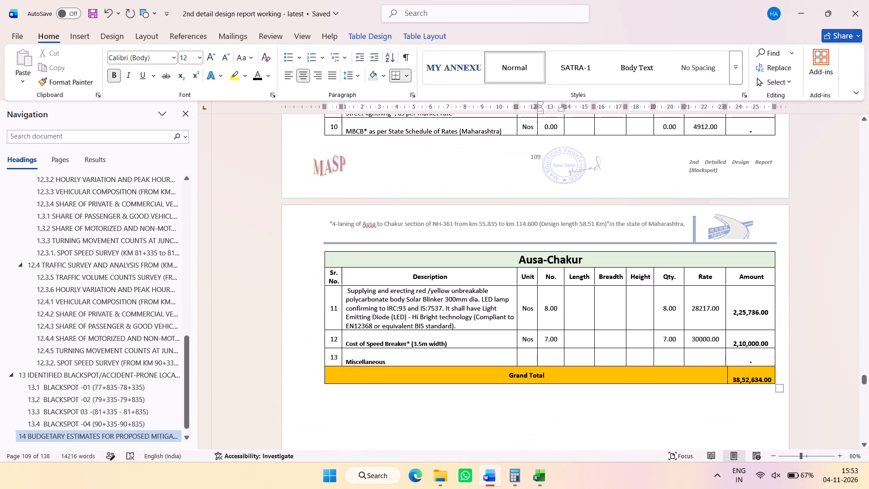
{"action": "key", "text": "alt+Tab"}
{"action": "key", "text": "alt+Tab"}
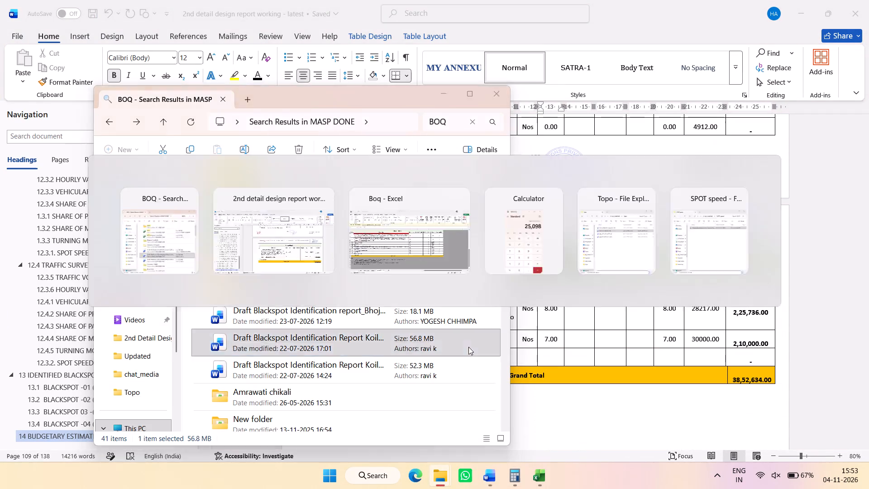
{"action": "key", "text": "alt+Tab"}
{"action": "key", "text": "alt+Tab"}
{"action": "scroll", "coordinate": [365, 338], "scroll_direction": "up", "scroll_amount": 1}
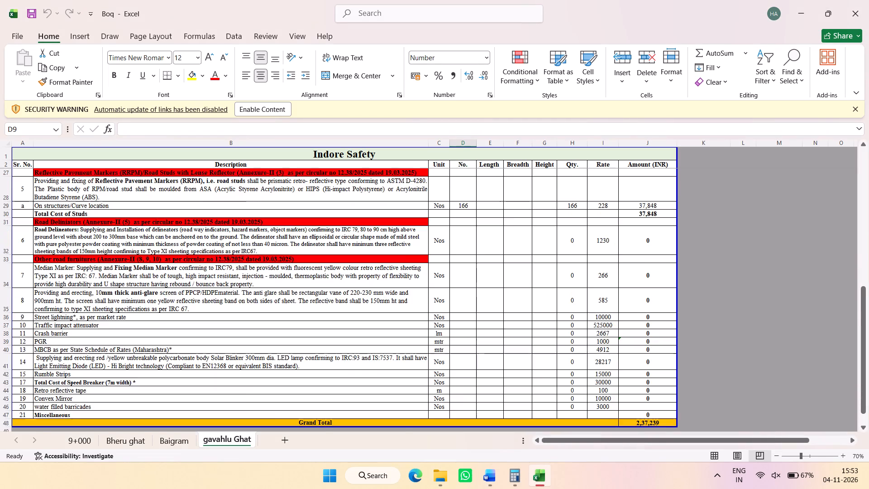
{"action": "scroll", "coordinate": [365, 338], "scroll_direction": "up", "scroll_amount": 3}
Check the Ausa-Chakur pedestrian marking and road stud items against the Indore Safety estimate and close the Boq workbook.
{"action": "key", "text": "alt+Tab"}
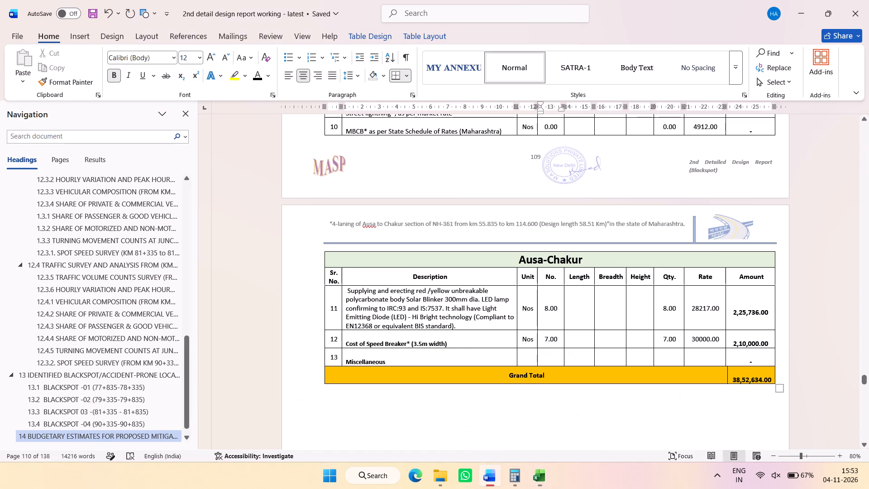
{"action": "scroll", "coordinate": [365, 338], "scroll_direction": "up", "scroll_amount": 13}
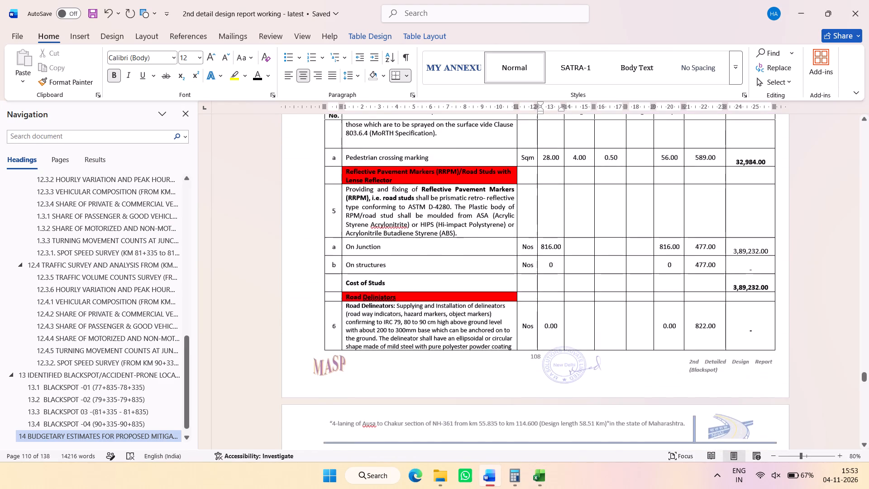
{"action": "scroll", "coordinate": [365, 338], "scroll_direction": "up", "scroll_amount": 2}
{"action": "scroll", "coordinate": [365, 338], "scroll_direction": "down", "scroll_amount": 7}
{"action": "key", "text": "alt+Tab"}
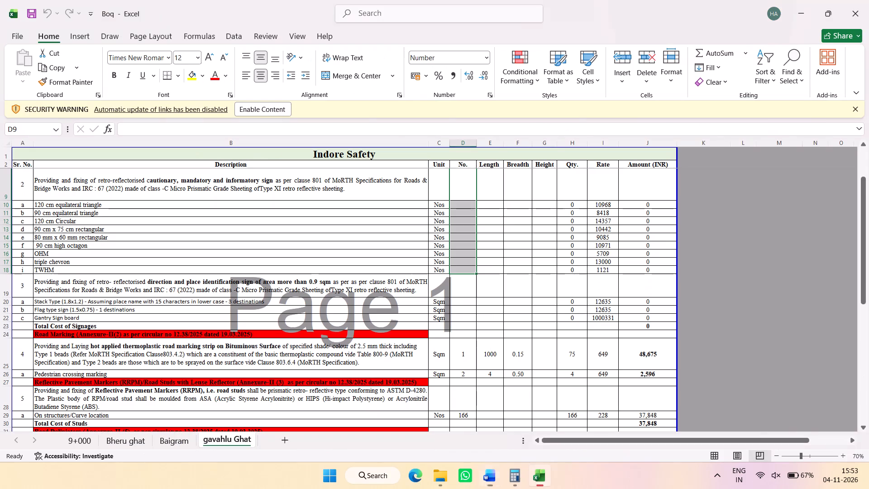
{"action": "scroll", "coordinate": [367, 332], "scroll_direction": "down", "scroll_amount": 3}
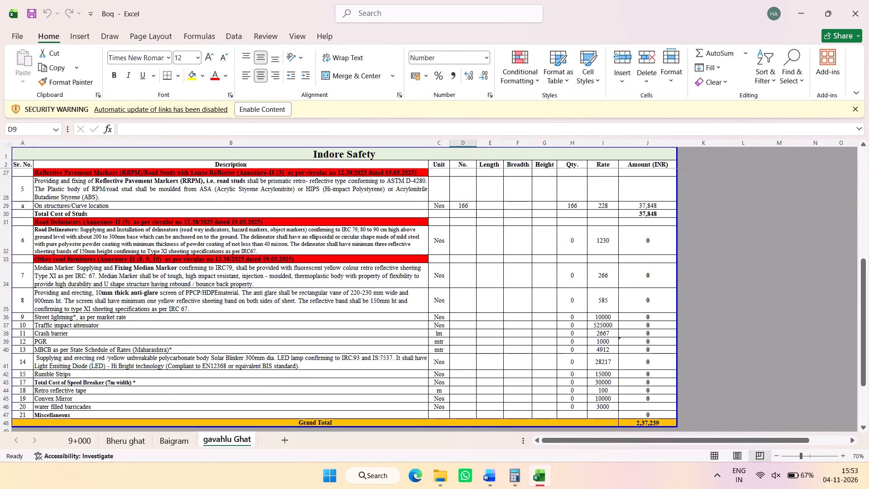
{"action": "left_click", "coordinate": [868, 0]}
Open the Amrawati chikali estimate workbook from the BOQ folder in the MASP DONE search results.
{"action": "left_click", "coordinate": [459, 474]}
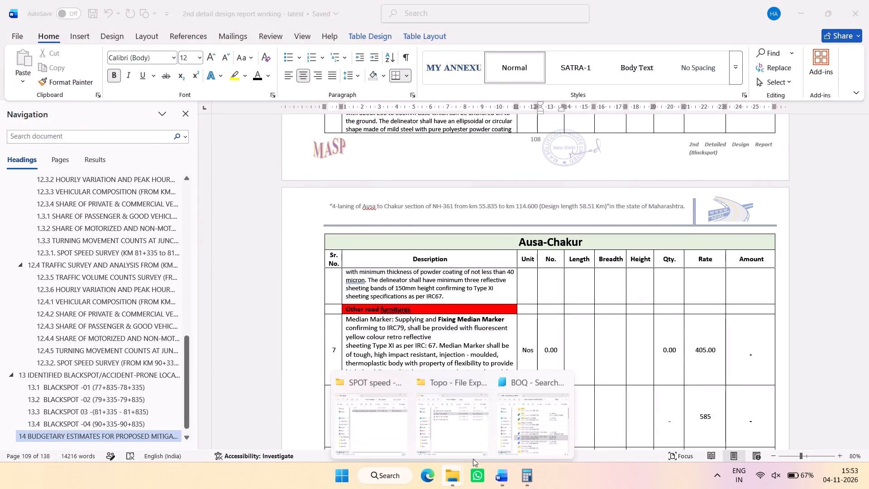
{"action": "left_click", "coordinate": [529, 414]}
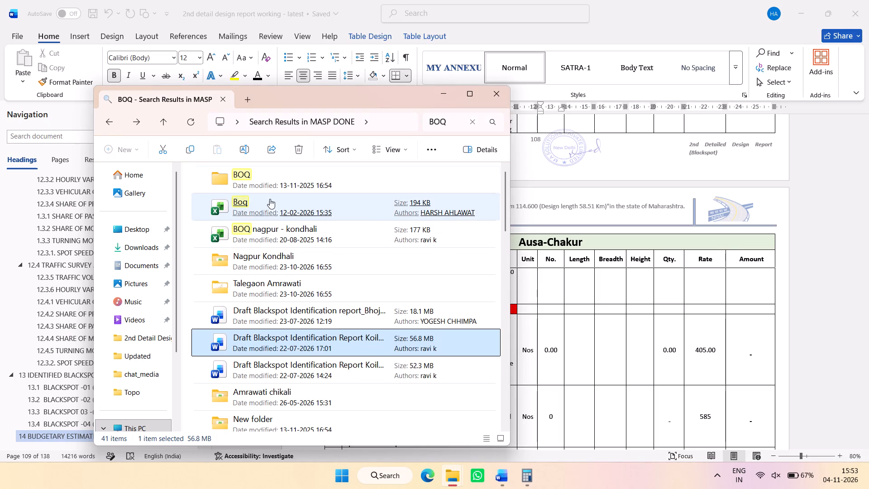
{"action": "left_click", "coordinate": [270, 183]}
{"action": "left_click", "coordinate": [267, 191]}
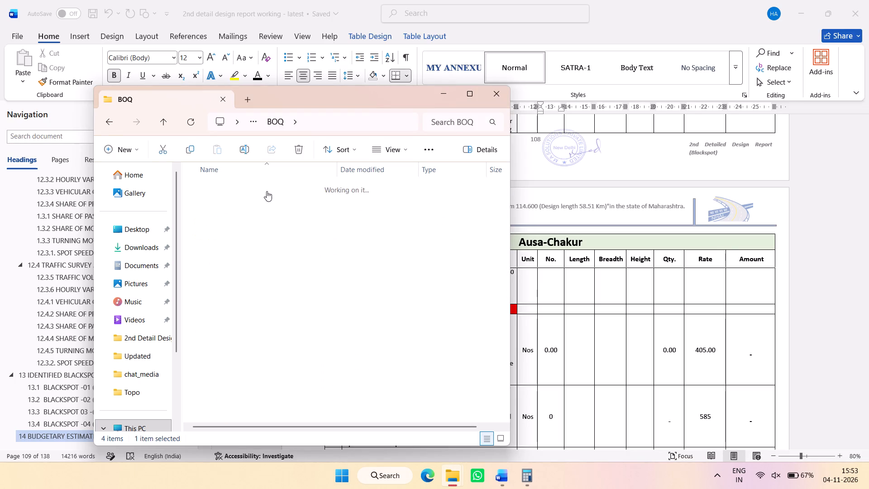
{"action": "left_click", "coordinate": [264, 191]}
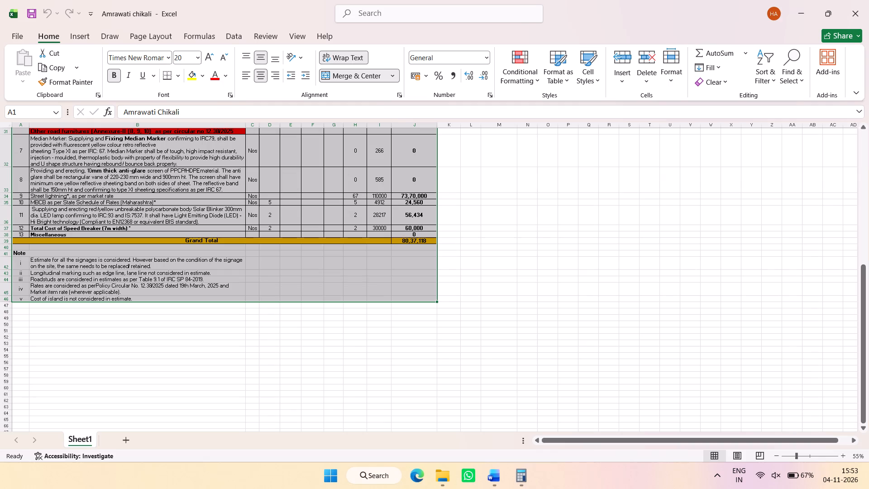
{"action": "scroll", "coordinate": [180, 308], "scroll_direction": "up", "scroll_amount": 10}
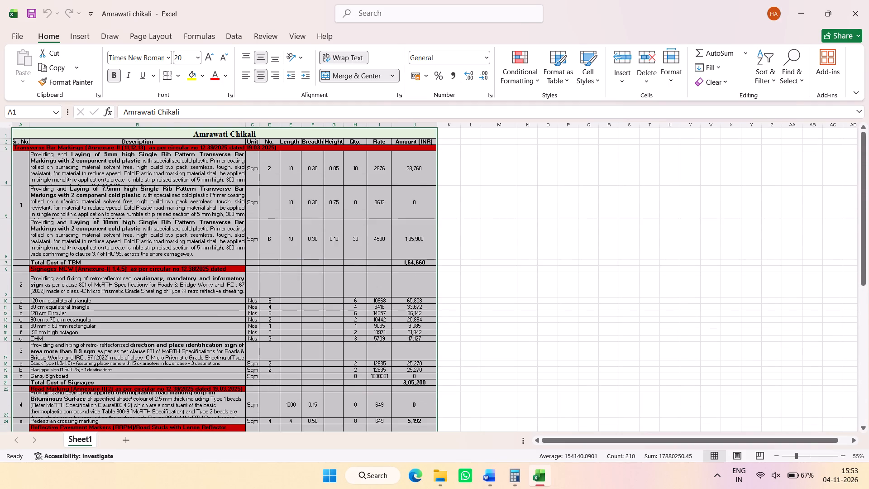
Compare the Amrawati Chikali estimate's items with the Ausa-Chakur budget table in the 2nd detail design report.
{"action": "key", "text": "alt+Tab"}
{"action": "key", "text": "alt+Tab"}
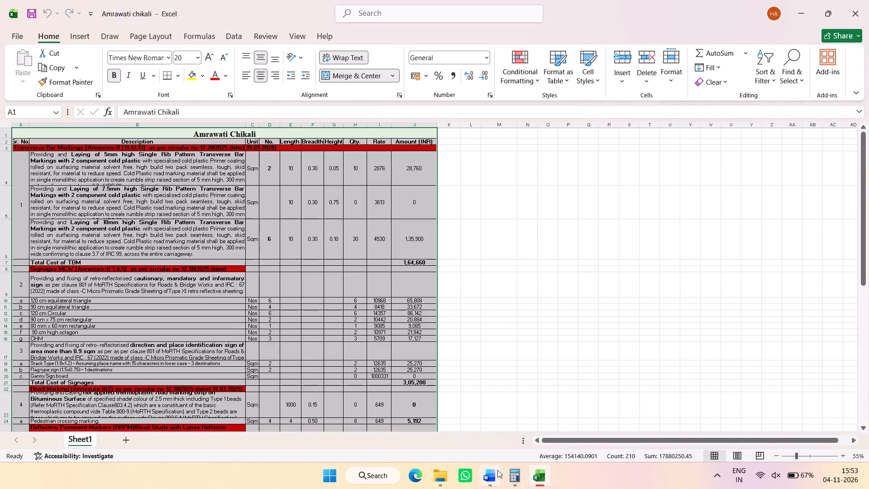
{"action": "left_click", "coordinate": [497, 470]}
{"action": "scroll", "coordinate": [473, 332], "scroll_direction": "down", "scroll_amount": 8}
{"action": "key", "text": "alt+Tab"}
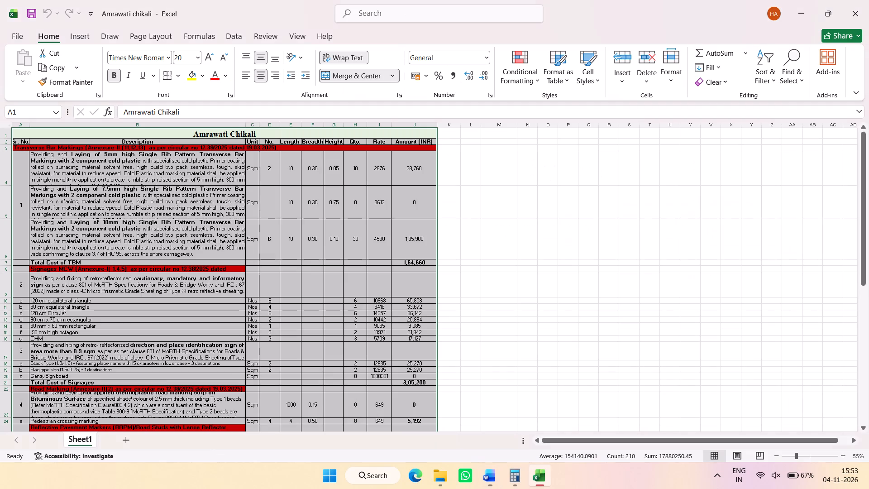
{"action": "scroll", "coordinate": [248, 308], "scroll_direction": "down", "scroll_amount": 4}
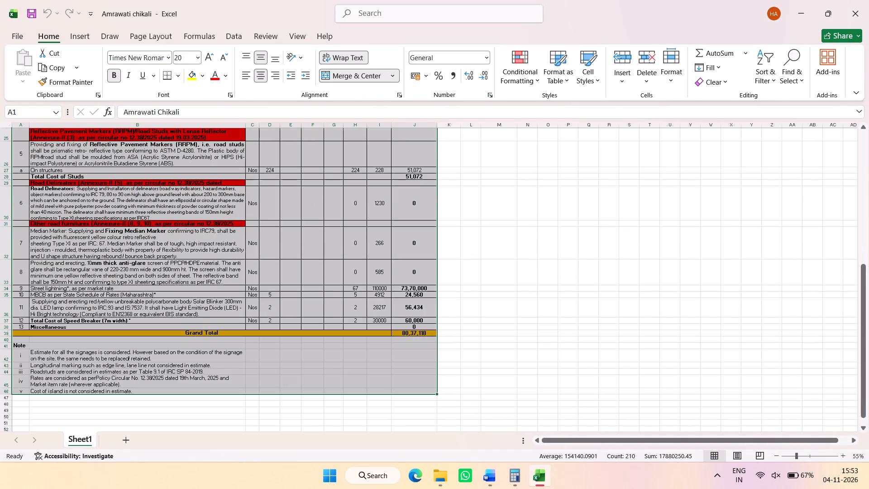
Clear all quantities in the No. column of the Amrawati Chikali estimate, from transverse bar markings to speed breakers, and save the workbook.
{"action": "scroll", "coordinate": [471, 273], "scroll_direction": "up", "scroll_amount": 12}
{"action": "left_click", "coordinate": [477, 248]}
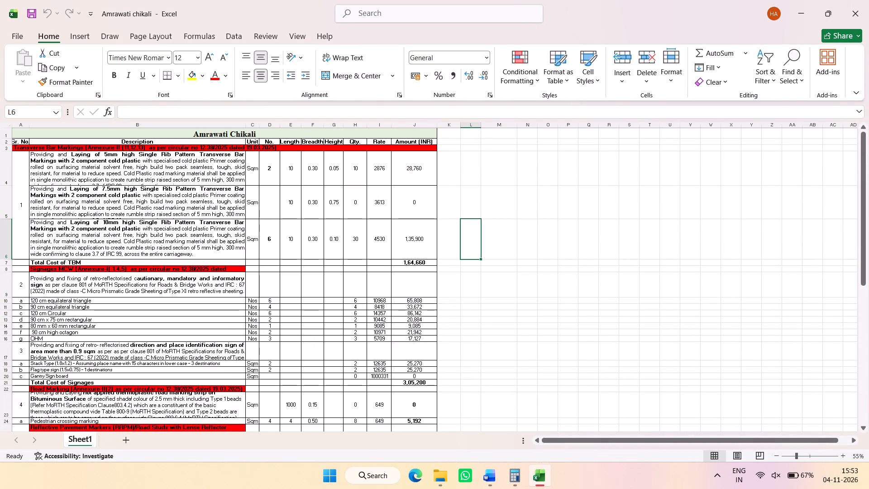
{"action": "left_click_drag", "start_coordinate": [267, 163], "coordinate": [269, 442]}
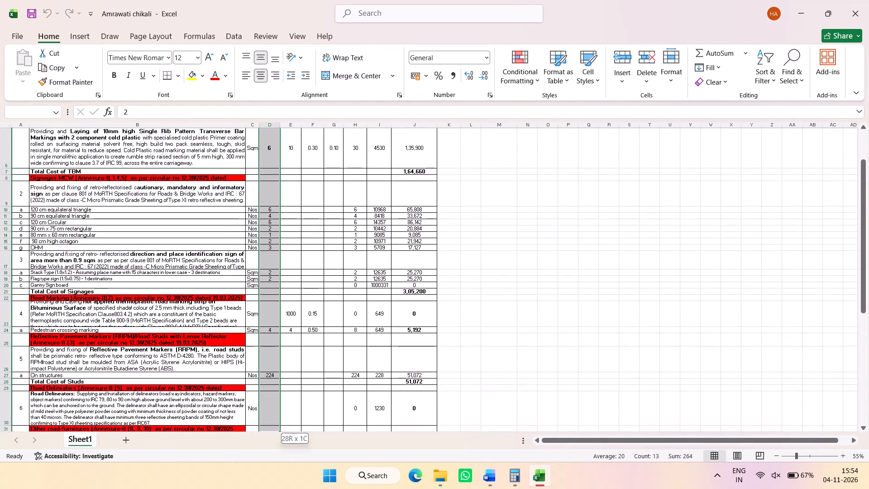
{"action": "left_click_drag", "start_coordinate": [269, 442], "coordinate": [271, 417]}
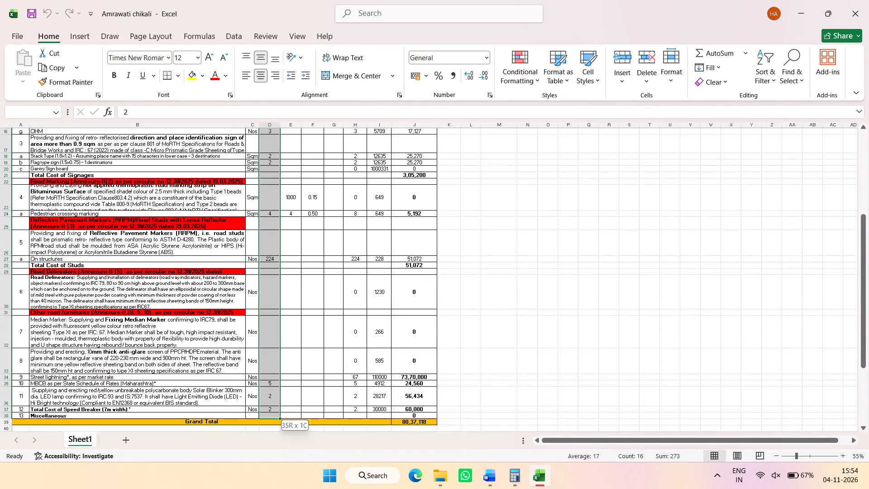
{"action": "left_click_drag", "start_coordinate": [271, 417], "coordinate": [271, 410]}
{"action": "key", "text": "Delete"}
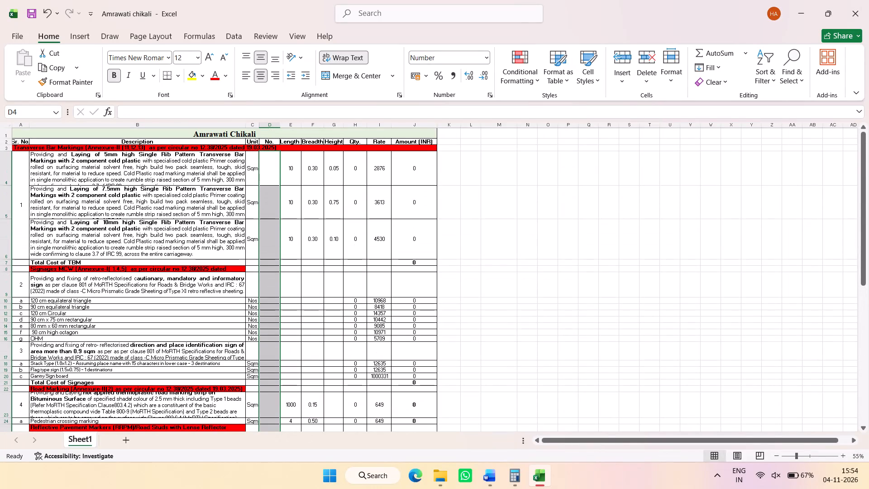
{"action": "left_click", "coordinate": [30, 14]}
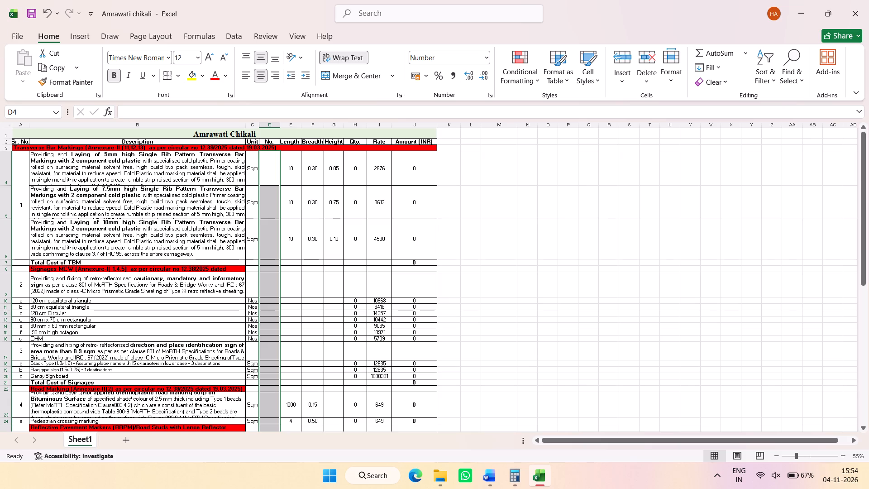
{"action": "left_click", "coordinate": [290, 324]}
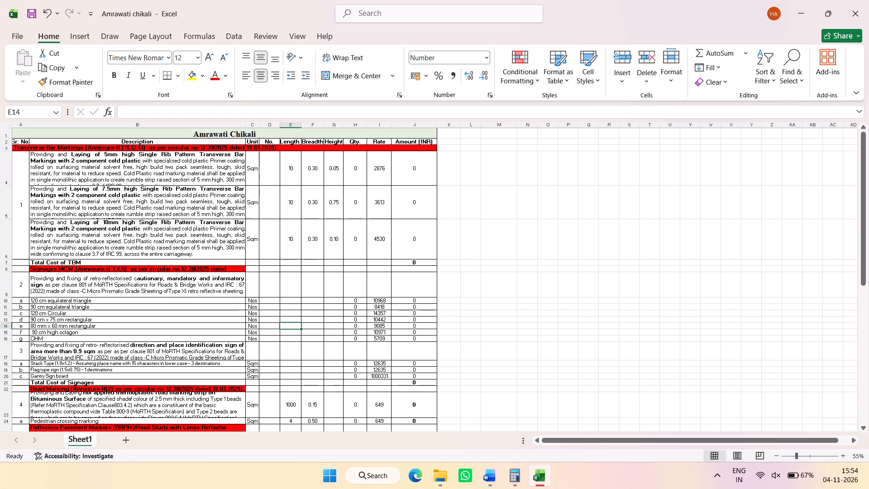
Return to the 2nd detail design report and view the topo survey plan for black spot CH-77+835 to 78+335.
{"action": "left_click", "coordinate": [493, 478]}
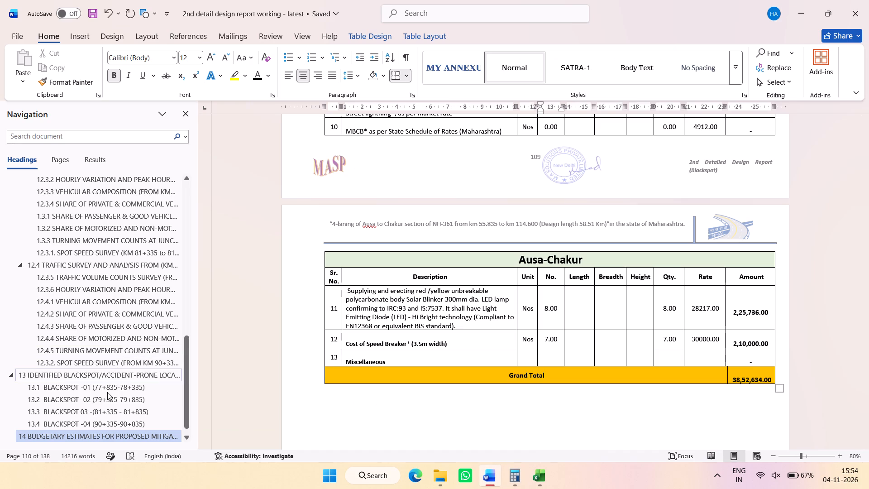
{"action": "left_click", "coordinate": [107, 392]}
{"action": "left_click", "coordinate": [173, 395]}
{"action": "scroll", "coordinate": [361, 353], "scroll_direction": "up", "scroll_amount": 5}
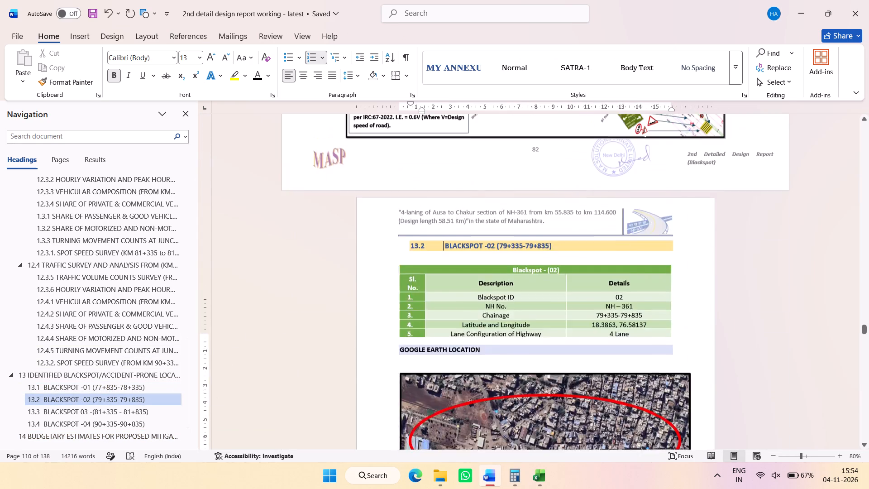
{"action": "scroll", "coordinate": [392, 349], "scroll_direction": "up", "scroll_amount": 3}
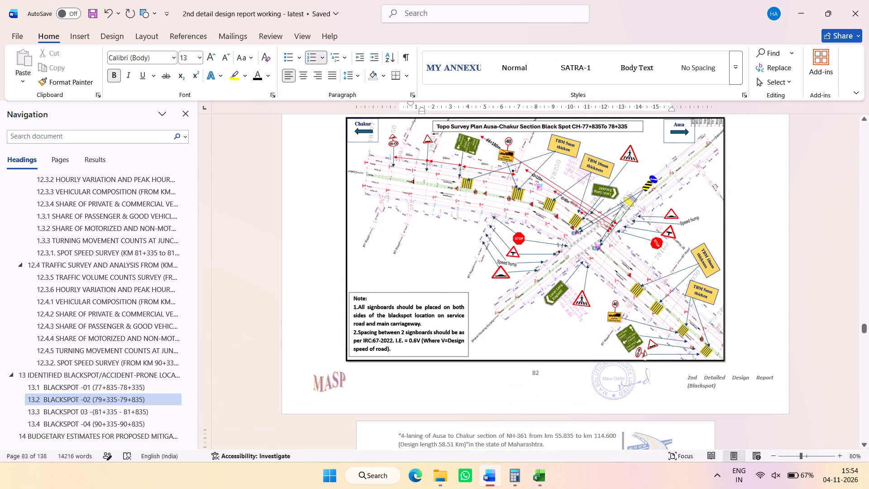
Go to section 13.1 Blackspot-01 (77+835-78+335) and read its site observations and recommended mitigation measures at 100% zoom.
{"action": "left_click", "coordinate": [136, 386]}
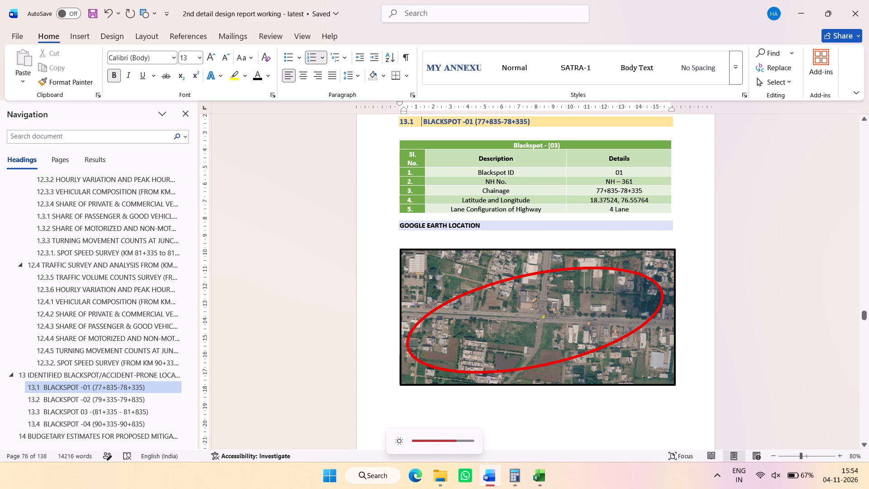
{"action": "scroll", "coordinate": [518, 264], "scroll_direction": "down", "scroll_amount": 10}
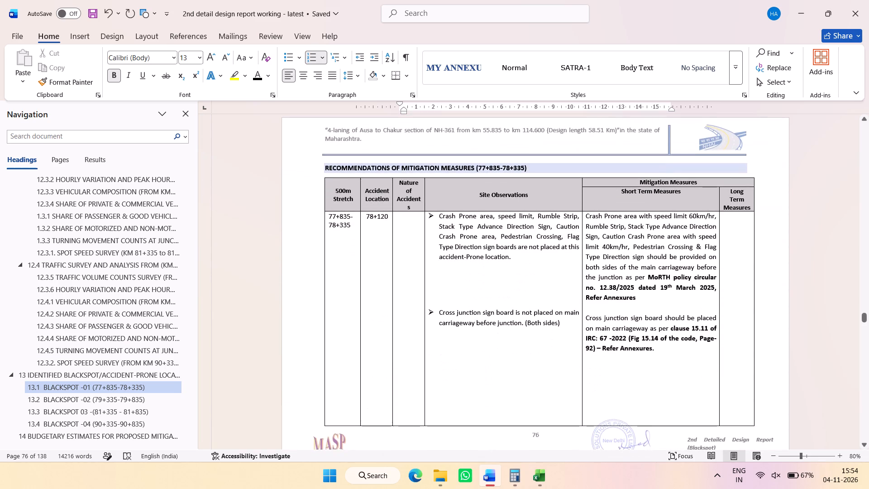
{"action": "scroll", "coordinate": [561, 242], "scroll_direction": "up", "scroll_amount": 2, "text": "ctrl"}
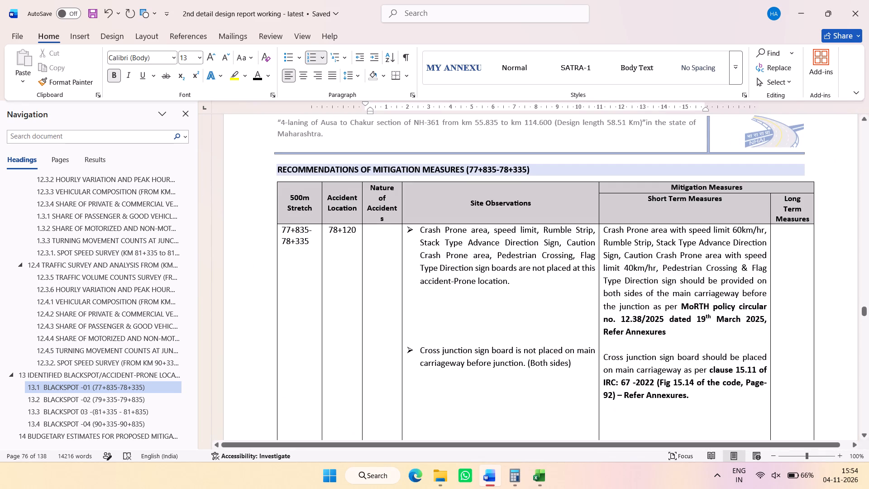
{"action": "left_click", "coordinate": [571, 332]}
{"action": "left_click", "coordinate": [573, 341]}
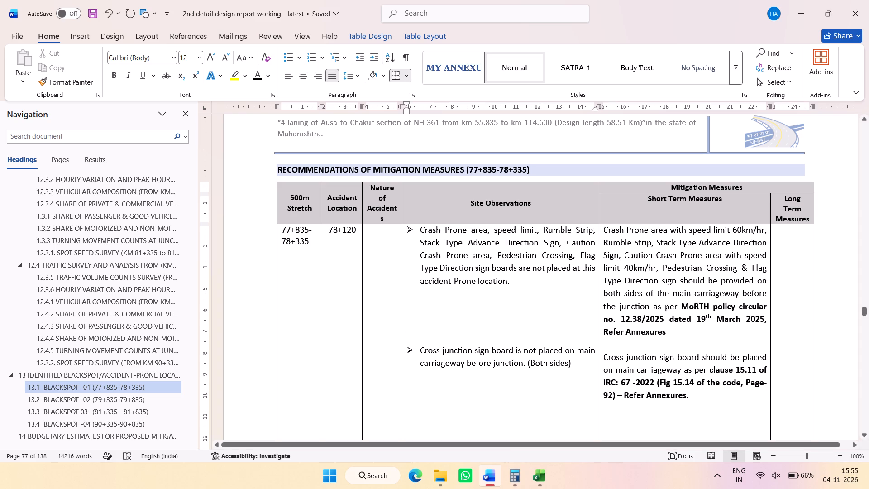
{"action": "scroll", "coordinate": [510, 311], "scroll_direction": "down", "scroll_amount": 4}
{"action": "scroll", "coordinate": [510, 311], "scroll_direction": "up", "scroll_amount": 1}
{"action": "scroll", "coordinate": [510, 311], "scroll_direction": "down", "scroll_amount": 6}
{"action": "scroll", "coordinate": [510, 310], "scroll_direction": "down", "scroll_amount": 17}
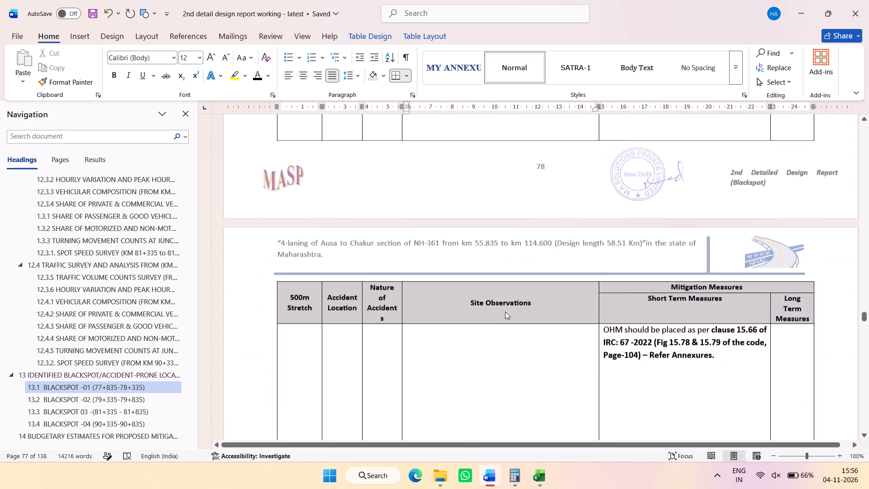
{"action": "scroll", "coordinate": [505, 312], "scroll_direction": "down", "scroll_amount": 2}
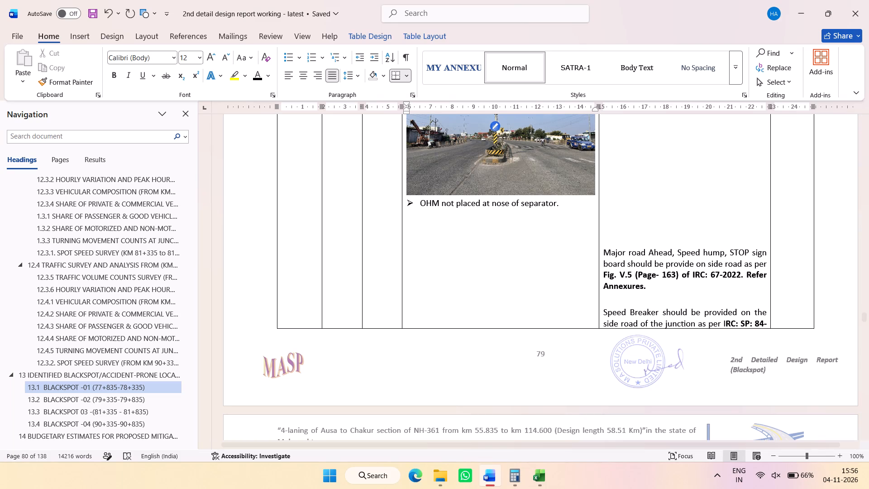
{"action": "scroll", "coordinate": [474, 312], "scroll_direction": "down", "scroll_amount": 5}
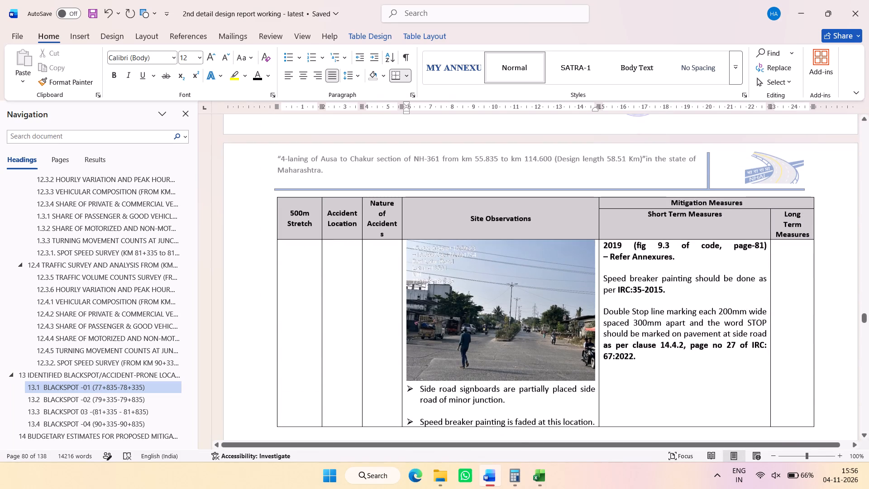
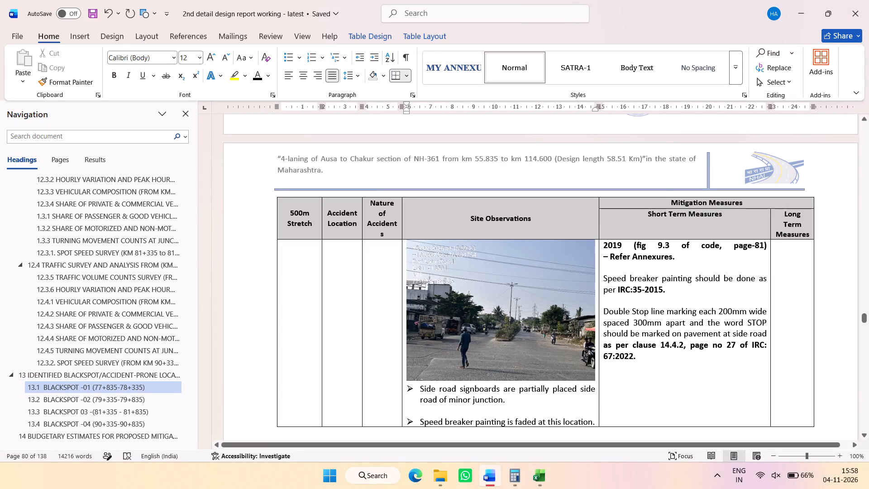
Review the Blackspot-01 (77+835-78+335) table backwards from the speed breaker items to the TBM and road stud short term measures.
{"action": "scroll", "coordinate": [651, 338], "scroll_direction": "up", "scroll_amount": 6}
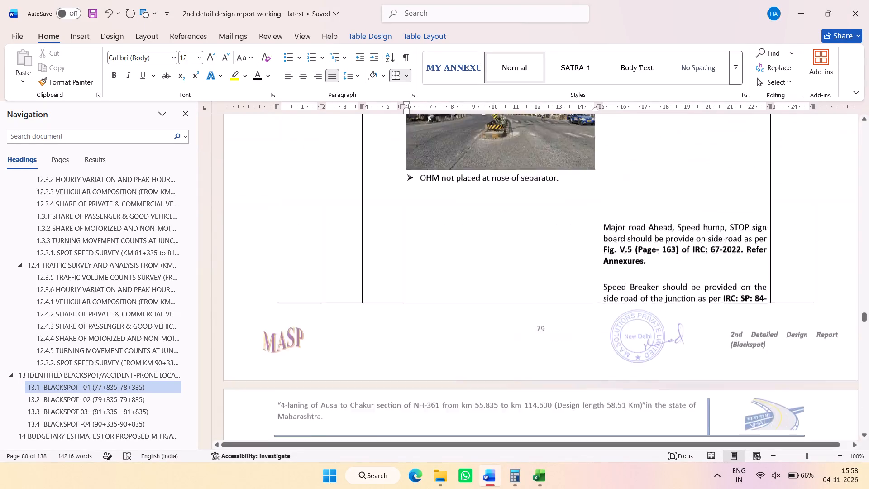
{"action": "scroll", "coordinate": [651, 338], "scroll_direction": "up", "scroll_amount": 12}
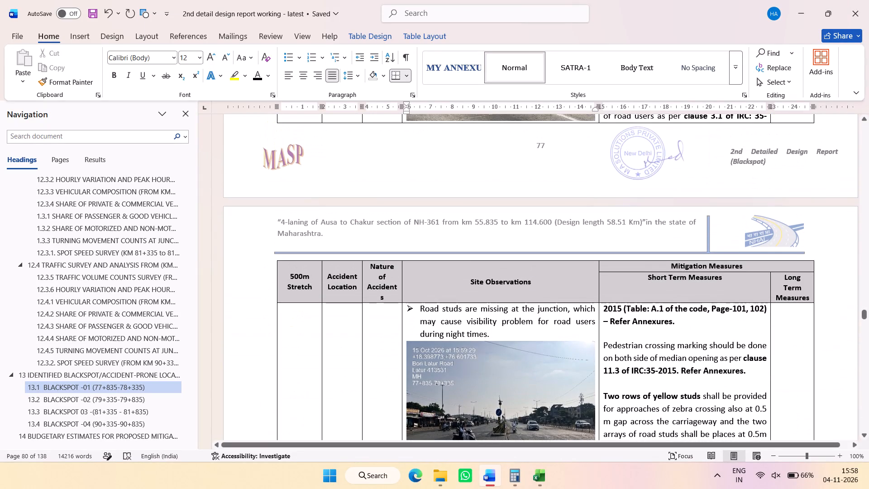
{"action": "scroll", "coordinate": [651, 338], "scroll_direction": "up", "scroll_amount": 5}
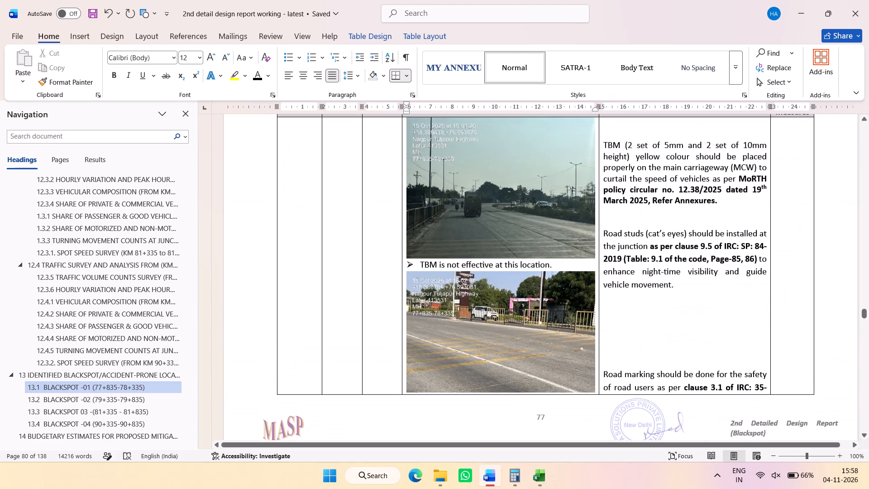
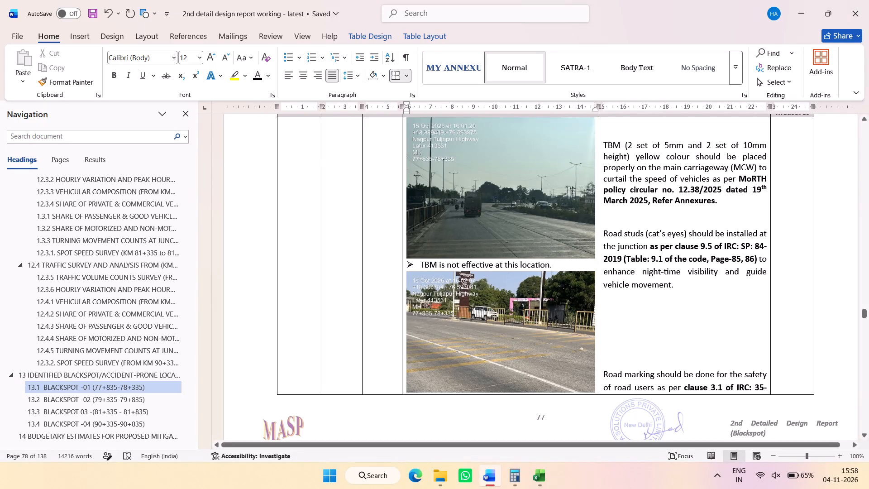
Remove the spacing after the crash-prone sign boards observation and add a blank line before the cross junction observation in the Blackspot-01 table.
{"action": "scroll", "coordinate": [660, 276], "scroll_direction": "up", "scroll_amount": 8}
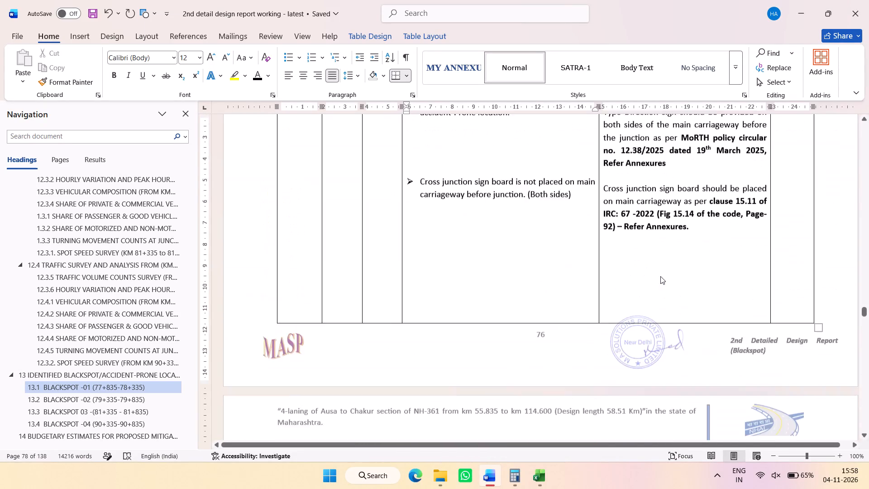
{"action": "scroll", "coordinate": [660, 276], "scroll_direction": "up", "scroll_amount": 2}
{"action": "scroll", "coordinate": [661, 283], "scroll_direction": "down", "scroll_amount": 1}
{"action": "left_click", "coordinate": [564, 278]}
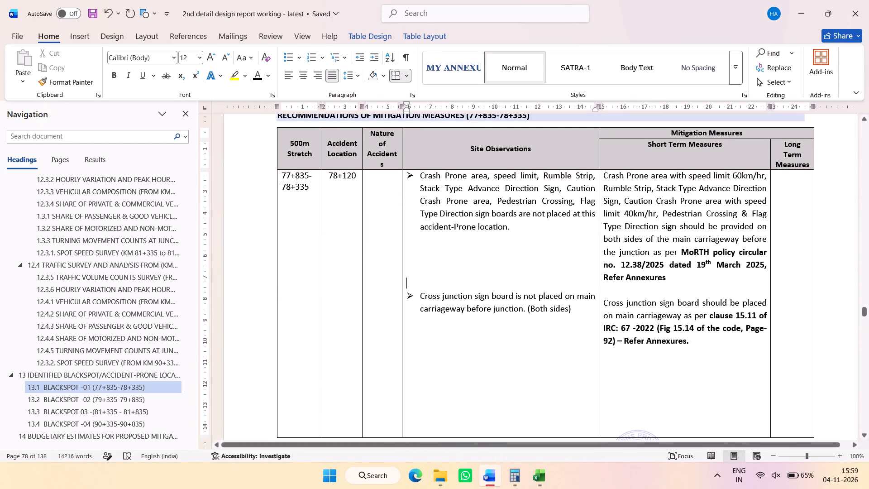
{"action": "left_click", "coordinate": [535, 231]}
{"action": "left_click", "coordinate": [356, 72]}
{"action": "left_click", "coordinate": [387, 210]}
{"action": "left_click", "coordinate": [496, 256]}
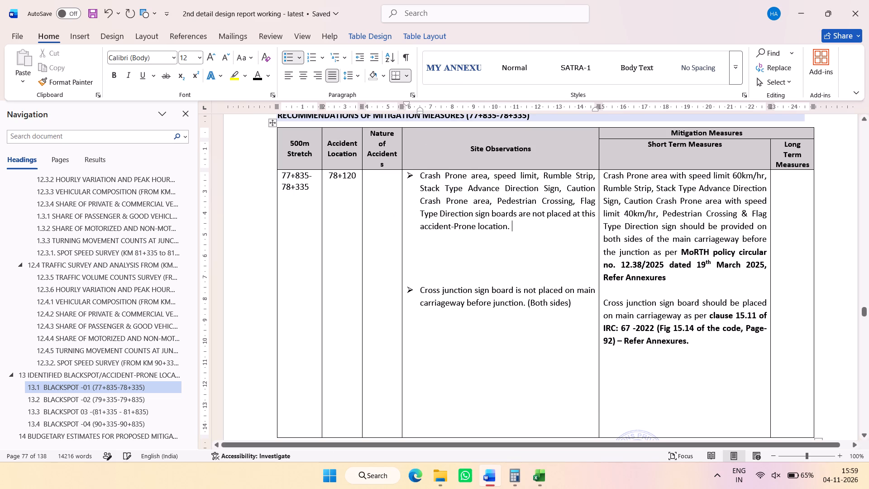
{"action": "key", "text": "Return"}
Crop the bottom of the site photo above the TBM observation and resize it to 5.27 cm high on the preceding page.
{"action": "scroll", "coordinate": [527, 273], "scroll_direction": "down", "scroll_amount": 7}
{"action": "double_click", "coordinate": [522, 285]}
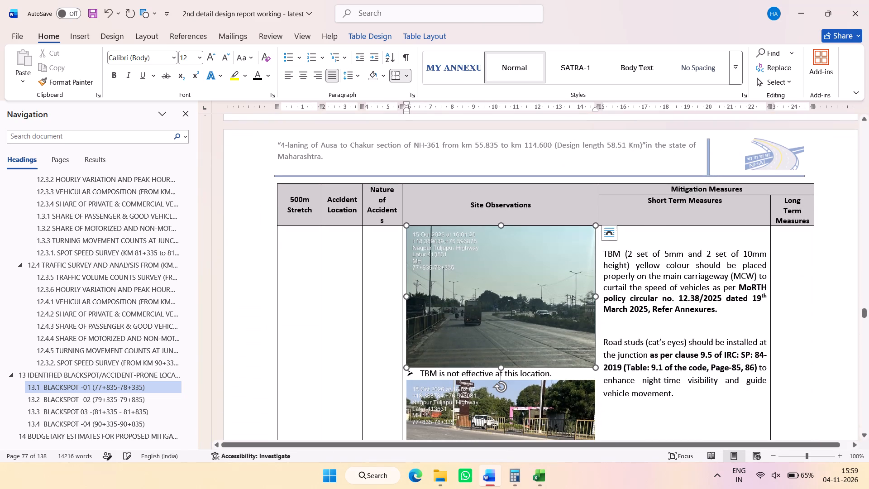
{"action": "left_click", "coordinate": [776, 60]}
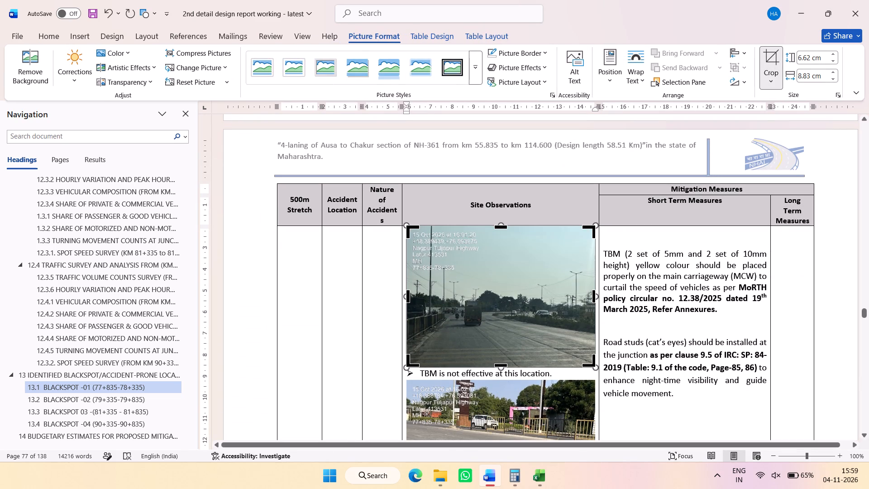
{"action": "left_click_drag", "start_coordinate": [499, 364], "coordinate": [499, 354]}
{"action": "left_click", "coordinate": [677, 303]}
{"action": "left_click", "coordinate": [495, 326]}
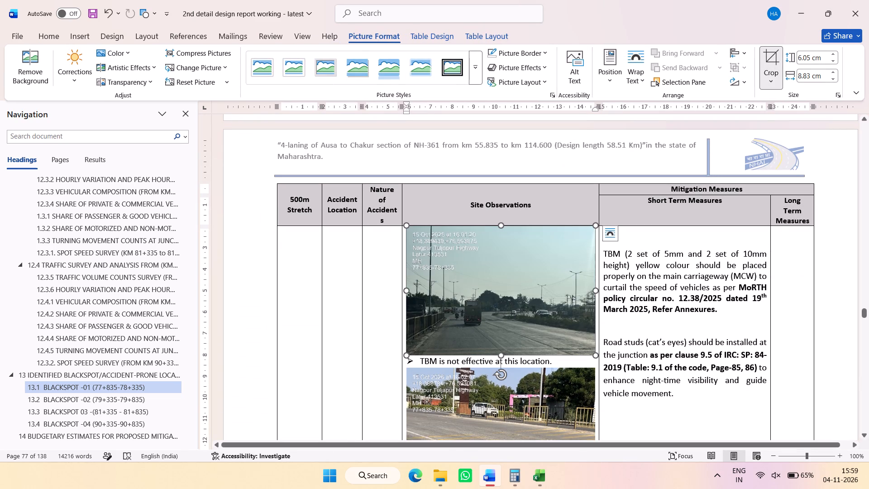
{"action": "left_click_drag", "start_coordinate": [500, 355], "coordinate": [496, 310]}
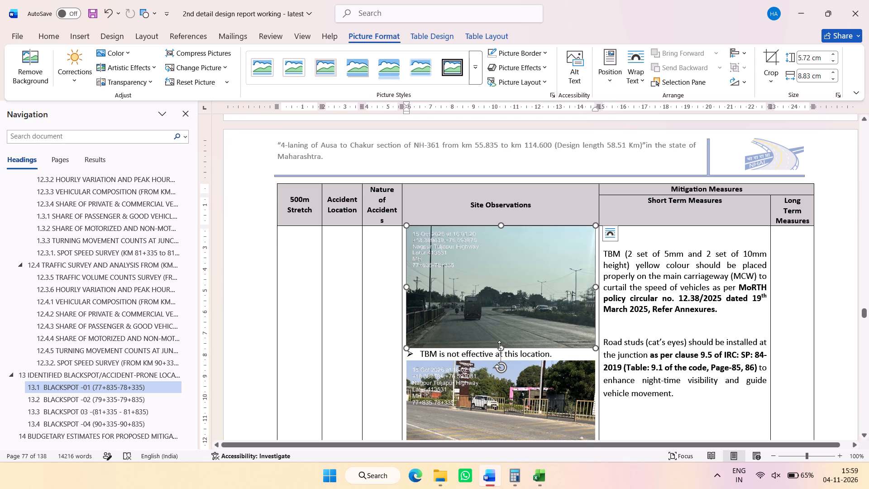
{"action": "left_click_drag", "start_coordinate": [501, 348], "coordinate": [500, 277]}
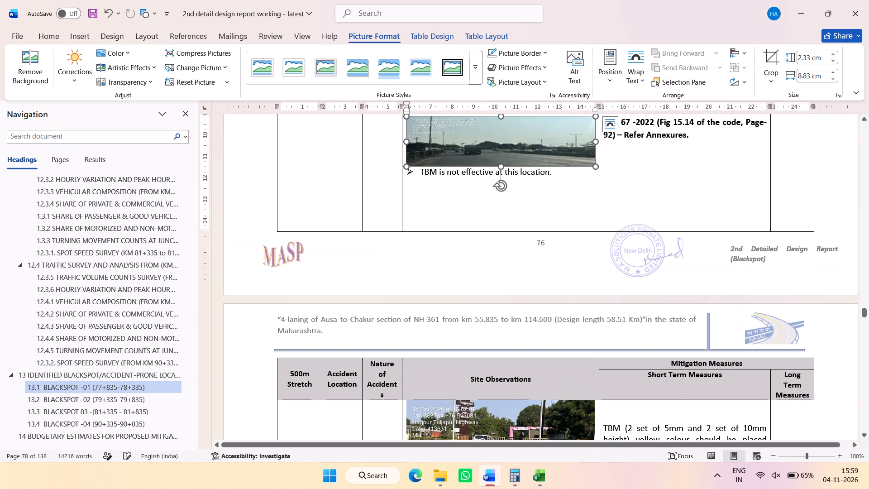
{"action": "left_click_drag", "start_coordinate": [501, 167], "coordinate": [502, 226]}
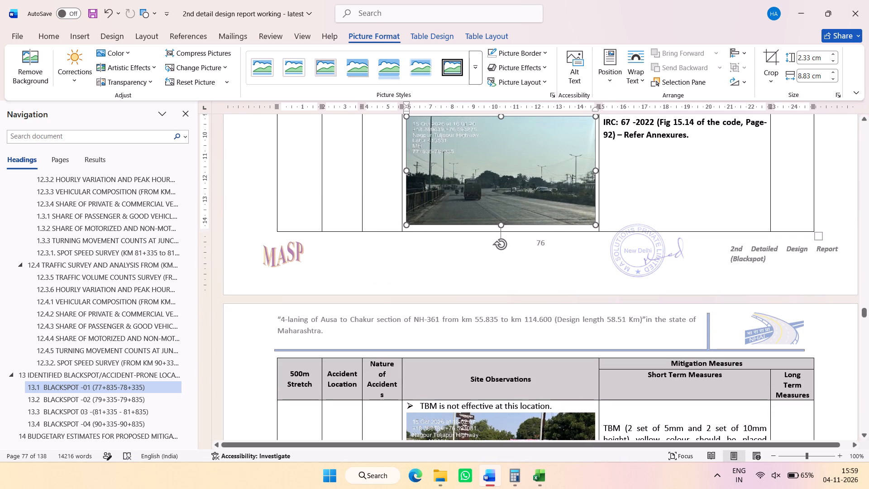
{"action": "left_click_drag", "start_coordinate": [502, 226], "coordinate": [502, 229]}
Realign the short term measures by removing two blank lines above the TBM text and adding four before the road studs text.
{"action": "scroll", "coordinate": [687, 242], "scroll_direction": "down", "scroll_amount": 3}
{"action": "left_click", "coordinate": [624, 242]}
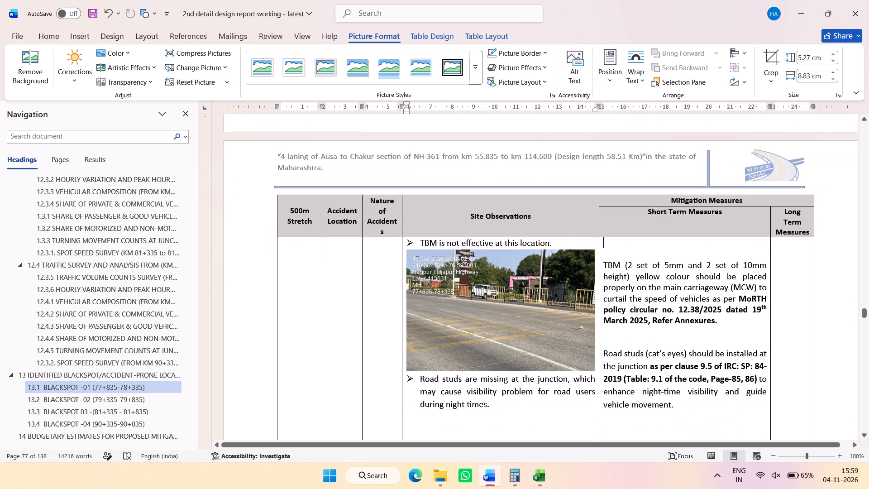
{"action": "key", "text": "Delete"}
{"action": "key", "text": "Delete"}
{"action": "left_click", "coordinate": [626, 317]}
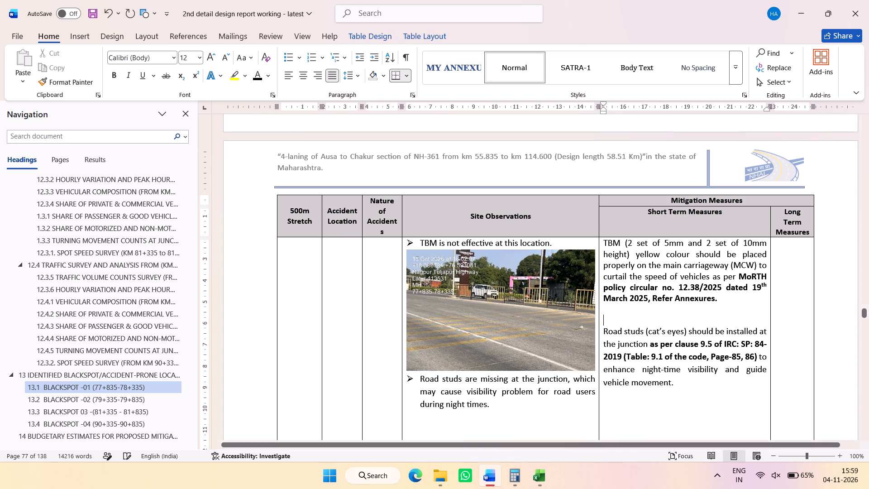
{"action": "key", "text": "Return"}
{"action": "key", "text": "Return"}
{"action": "key", "text": "Return"}
{"action": "key", "text": "Return"}
Shorten the photo under the TBM observation slightly and remove one blank line above the road studs measure.
{"action": "scroll", "coordinate": [620, 317], "scroll_direction": "down", "scroll_amount": 1}
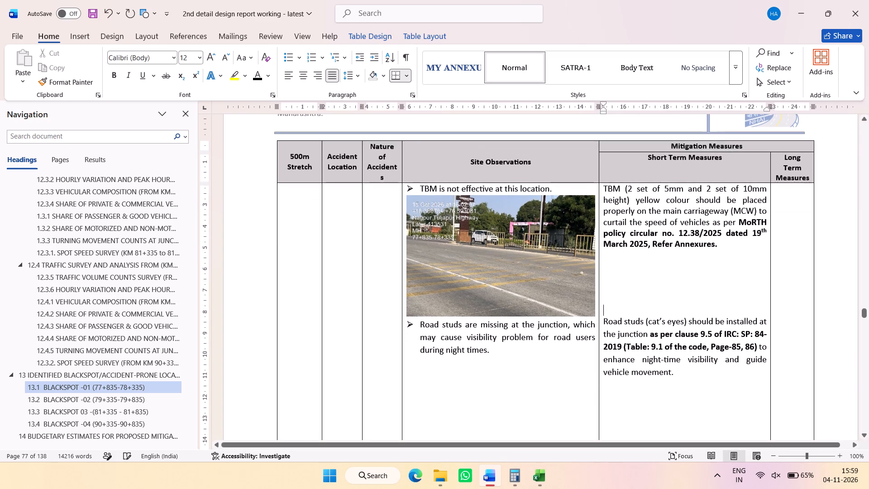
{"action": "scroll", "coordinate": [612, 312], "scroll_direction": "down", "scroll_amount": 1}
{"action": "scroll", "coordinate": [536, 285], "scroll_direction": "down", "scroll_amount": 5}
{"action": "scroll", "coordinate": [535, 284], "scroll_direction": "up", "scroll_amount": 4}
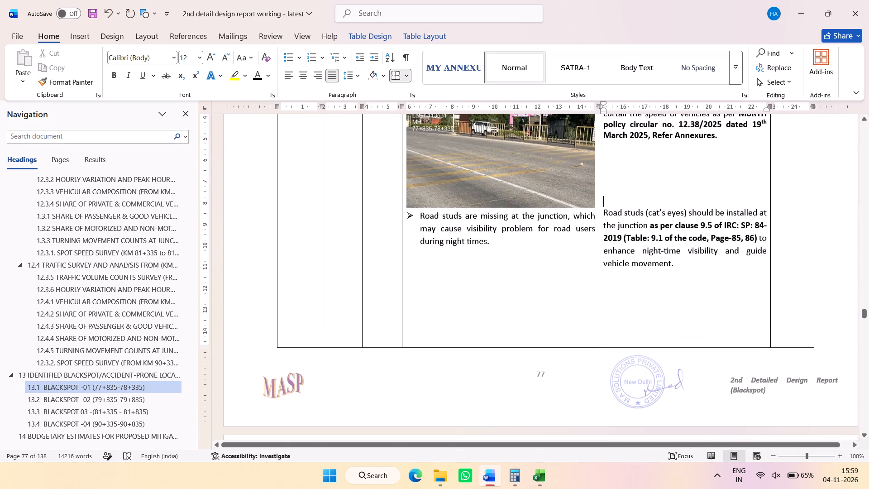
{"action": "left_click", "coordinate": [519, 201]}
{"action": "left_click_drag", "start_coordinate": [503, 209], "coordinate": [504, 204]}
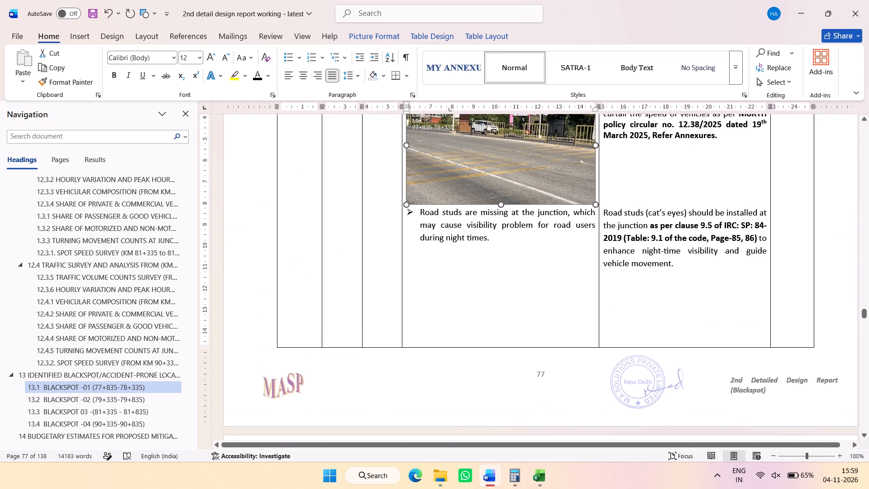
{"action": "left_click_drag", "start_coordinate": [504, 204], "coordinate": [507, 196]}
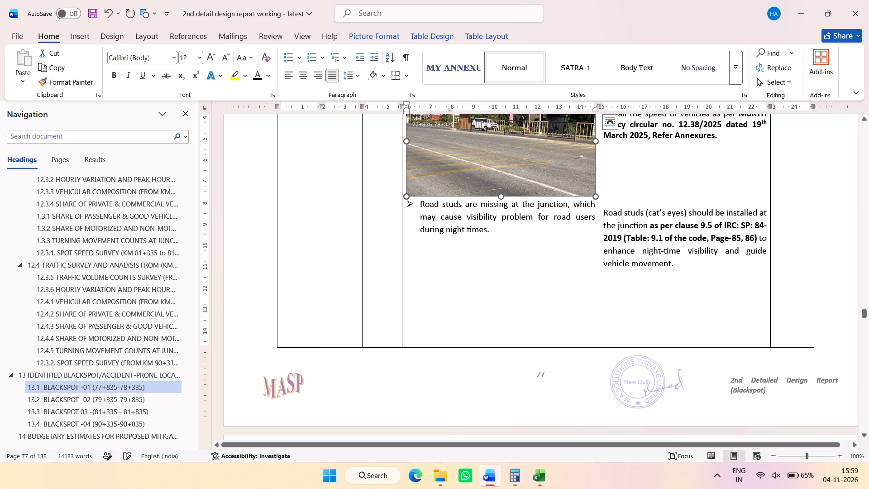
{"action": "left_click", "coordinate": [620, 205]}
{"action": "key", "text": "Delete"}
Crop the bottom of the road studs observation's photo and stretch its height slightly to fill the space at the page end.
{"action": "scroll", "coordinate": [547, 246], "scroll_direction": "down", "scroll_amount": 5}
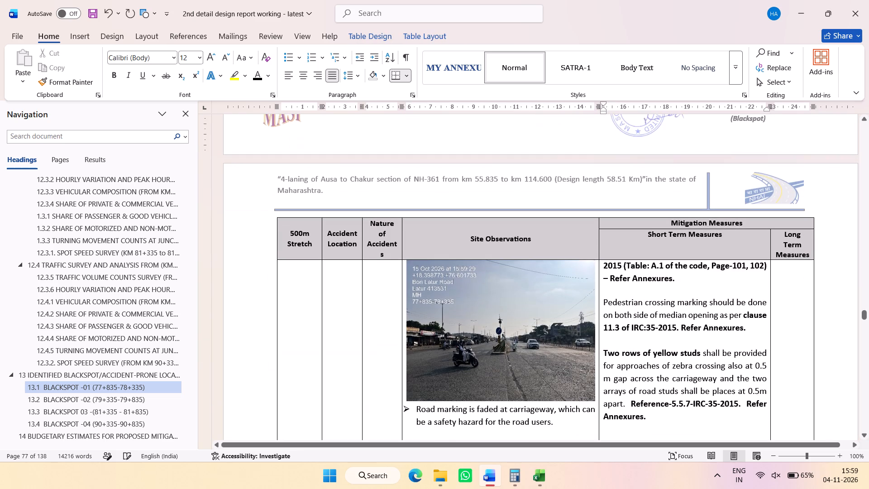
{"action": "triple_click", "coordinate": [502, 342]}
{"action": "left_click", "coordinate": [772, 54]}
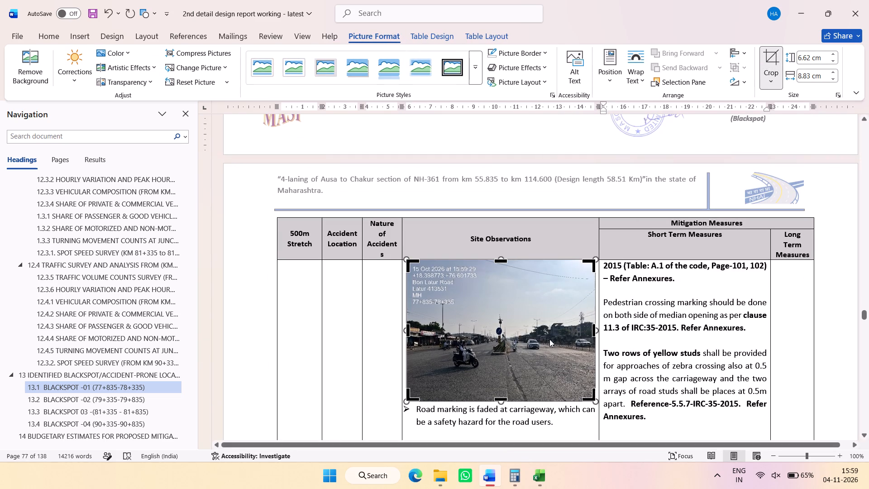
{"action": "left_click_drag", "start_coordinate": [501, 398], "coordinate": [500, 381]}
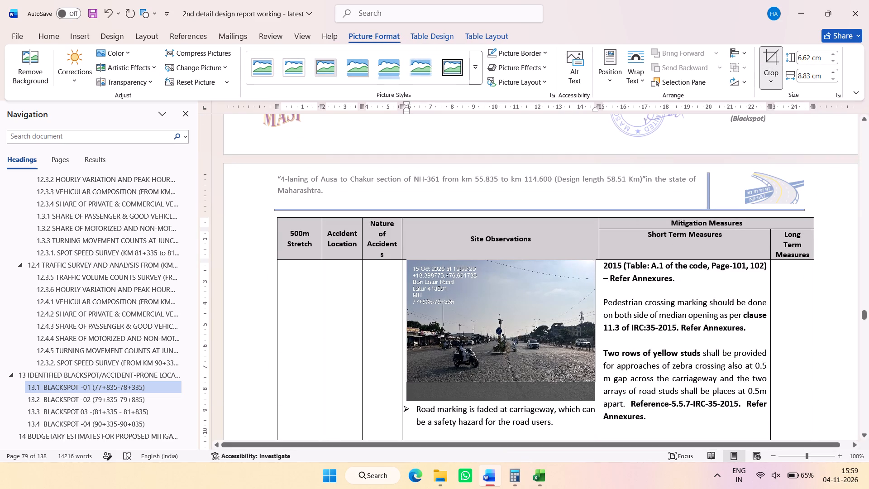
{"action": "left_click_drag", "start_coordinate": [500, 381], "coordinate": [499, 374]}
{"action": "left_click", "coordinate": [630, 339]}
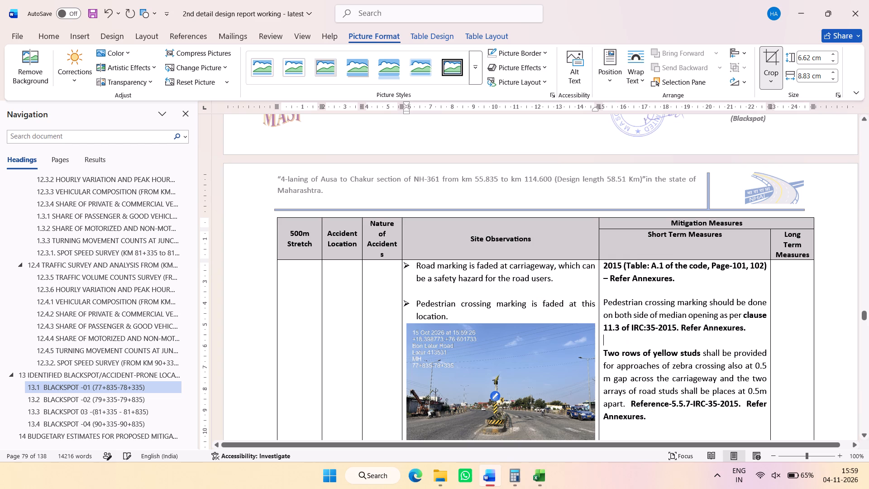
{"action": "scroll", "coordinate": [566, 274], "scroll_direction": "up", "scroll_amount": 3}
{"action": "left_click", "coordinate": [545, 225]}
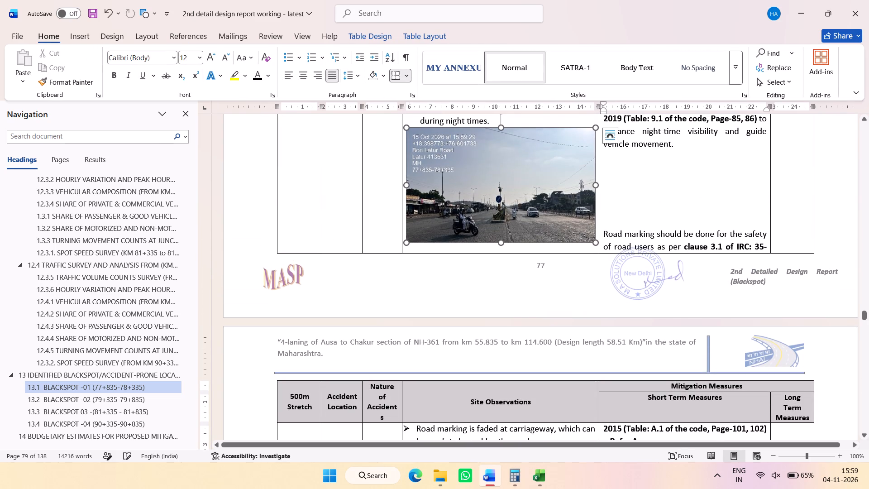
{"action": "left_click_drag", "start_coordinate": [501, 242], "coordinate": [501, 250]}
Add a blank line above the road marking measure to move its whole text onto the following page.
{"action": "left_click", "coordinate": [646, 205]}
{"action": "key", "text": "Return"}
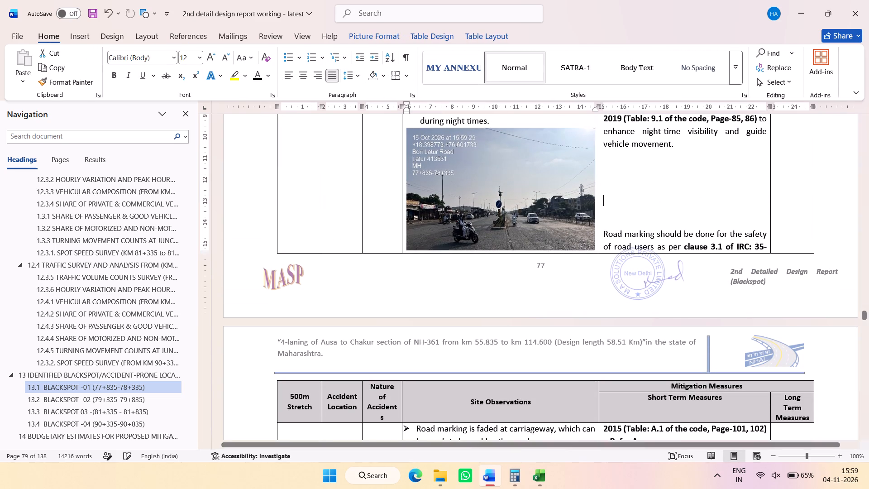
Add two blank lines before the pedestrian crossing marking observation to align it with its short term measure.
{"action": "scroll", "coordinate": [640, 207], "scroll_direction": "down", "scroll_amount": 3}
{"action": "scroll", "coordinate": [514, 232], "scroll_direction": "down", "scroll_amount": 1}
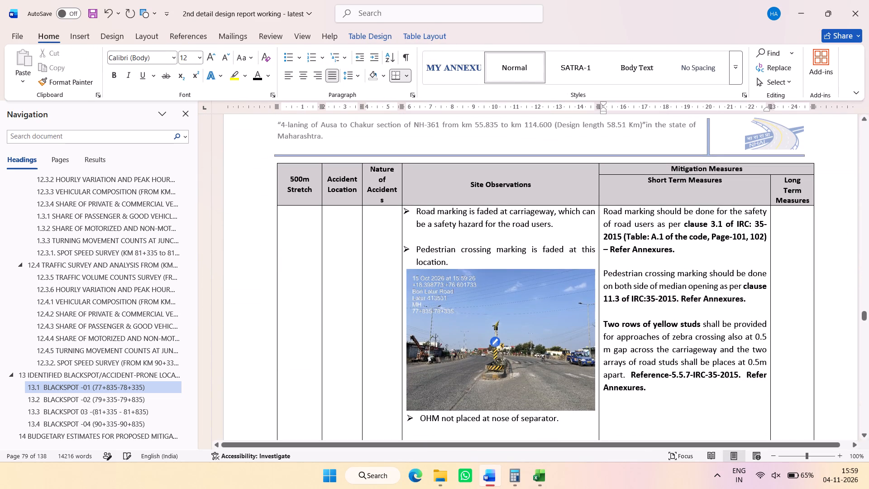
{"action": "left_click", "coordinate": [545, 238]}
{"action": "key", "text": "Return"}
{"action": "key", "text": "Return"}
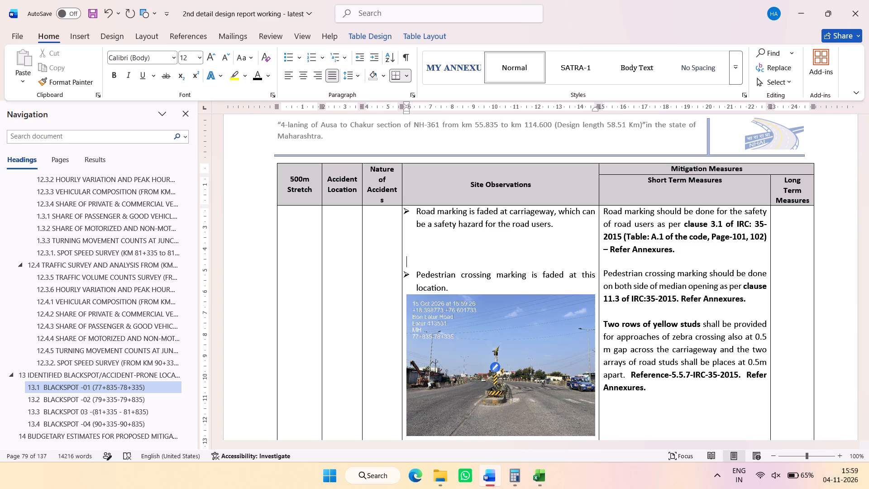
Insert blank lines before the OHM observation to move it onto the following page with its photo.
{"action": "scroll", "coordinate": [621, 294], "scroll_direction": "down", "scroll_amount": 1}
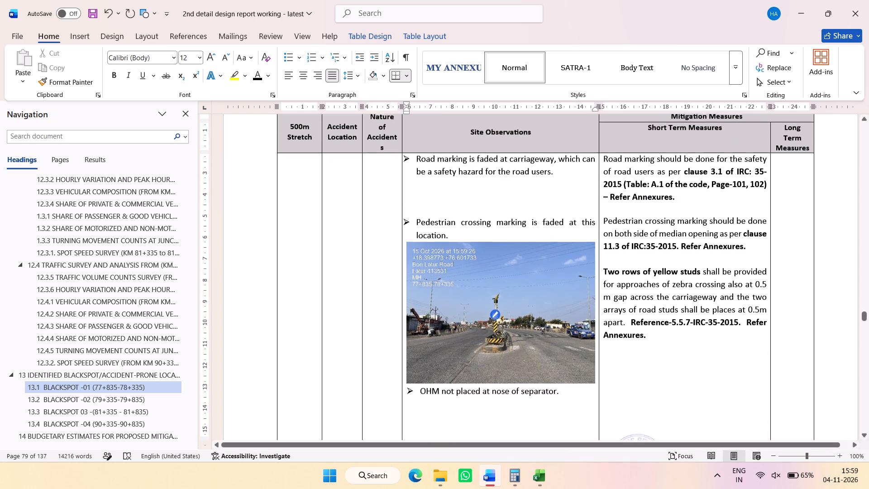
{"action": "scroll", "coordinate": [642, 300], "scroll_direction": "down", "scroll_amount": 2}
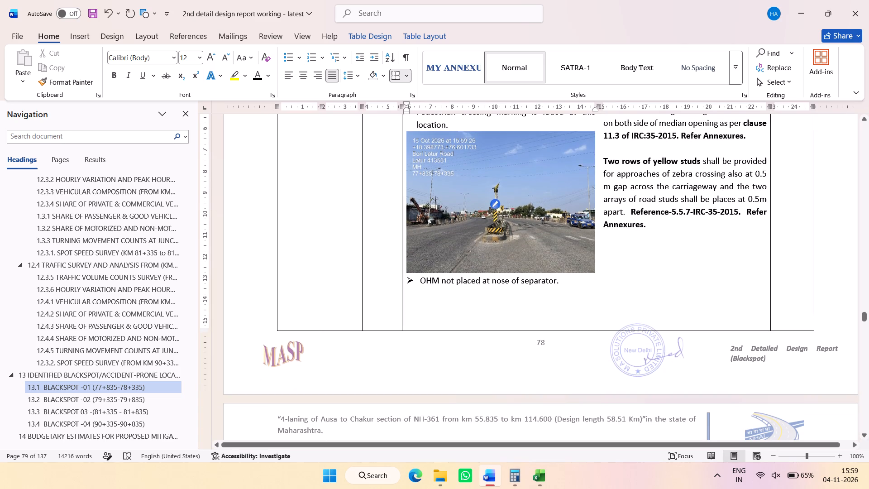
{"action": "scroll", "coordinate": [602, 292], "scroll_direction": "down", "scroll_amount": 5}
{"action": "scroll", "coordinate": [602, 292], "scroll_direction": "up", "scroll_amount": 6}
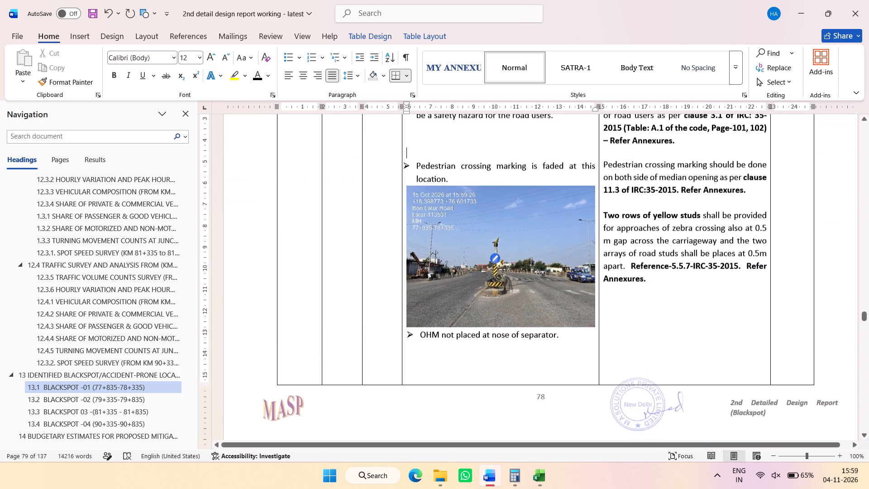
{"action": "scroll", "coordinate": [530, 236], "scroll_direction": "up", "scroll_amount": 2}
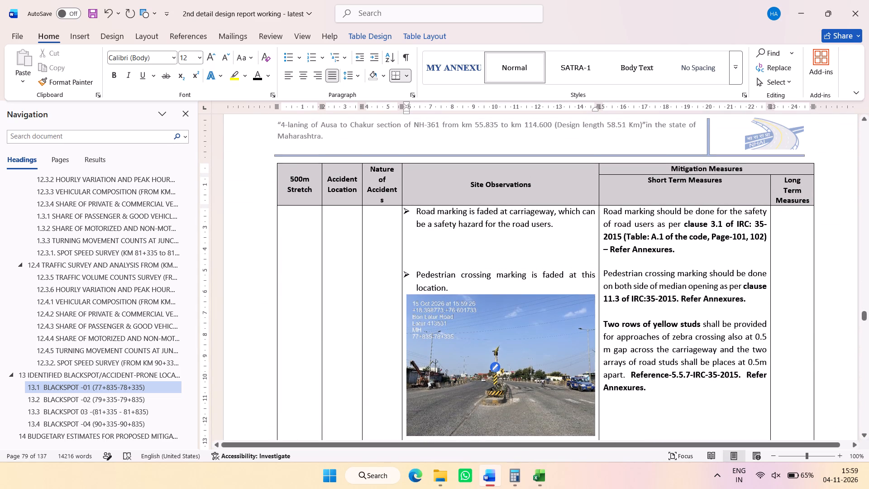
{"action": "scroll", "coordinate": [597, 297], "scroll_direction": "down", "scroll_amount": 5}
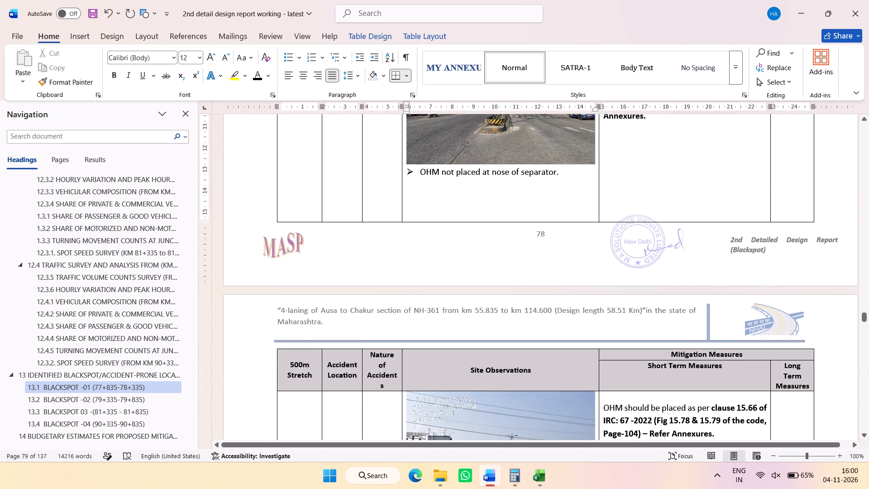
{"action": "left_click", "coordinate": [421, 176]}
{"action": "key", "text": "Return"}
{"action": "left_click", "coordinate": [427, 170]}
{"action": "key", "text": "Return"}
{"action": "key", "text": "Return"}
{"action": "key", "text": "Return"}
{"action": "key", "text": "Return"}
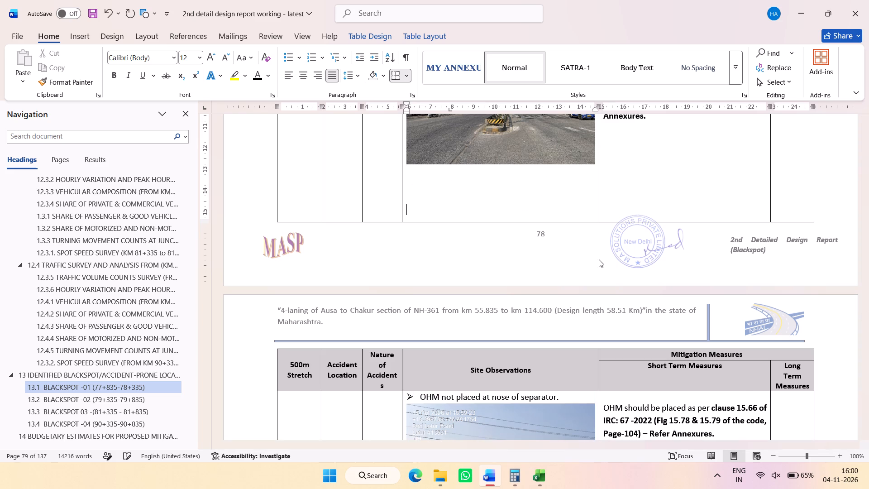
Remove one blank line above the OHM measure and three above the Major road Ahead sign board measure.
{"action": "scroll", "coordinate": [599, 261], "scroll_direction": "down", "scroll_amount": 4}
{"action": "left_click", "coordinate": [610, 182]}
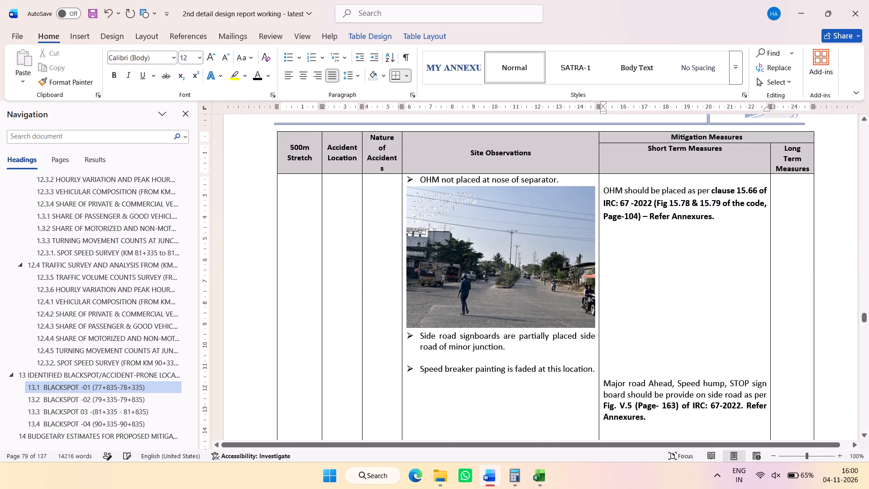
{"action": "key", "text": "Delete"}
{"action": "left_click", "coordinate": [621, 335]}
{"action": "key", "text": "Delete"}
{"action": "key", "text": "Delete"}
{"action": "key", "text": "Delete"}
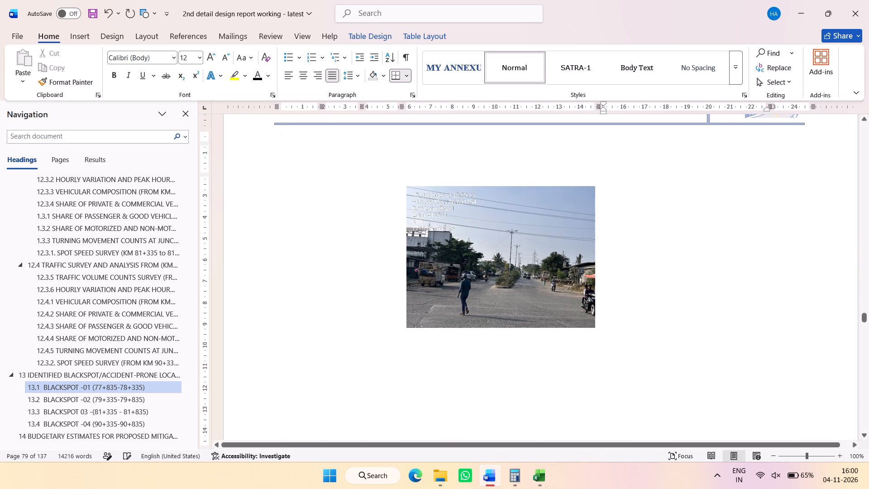
Add two blank lines before the faded speed breaker painting observation to align it with its short term measure.
{"action": "scroll", "coordinate": [621, 339], "scroll_direction": "down", "scroll_amount": 1}
{"action": "left_click", "coordinate": [564, 299]}
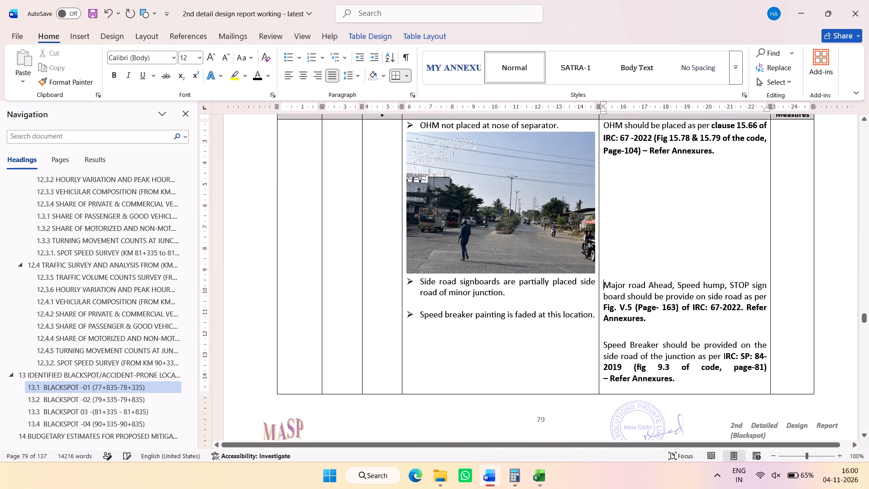
{"action": "key", "text": "Return"}
{"action": "key", "text": "Return"}
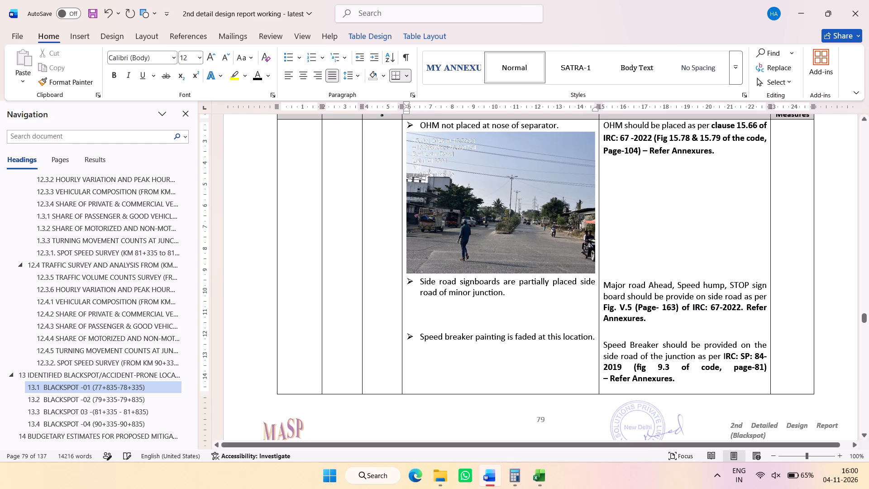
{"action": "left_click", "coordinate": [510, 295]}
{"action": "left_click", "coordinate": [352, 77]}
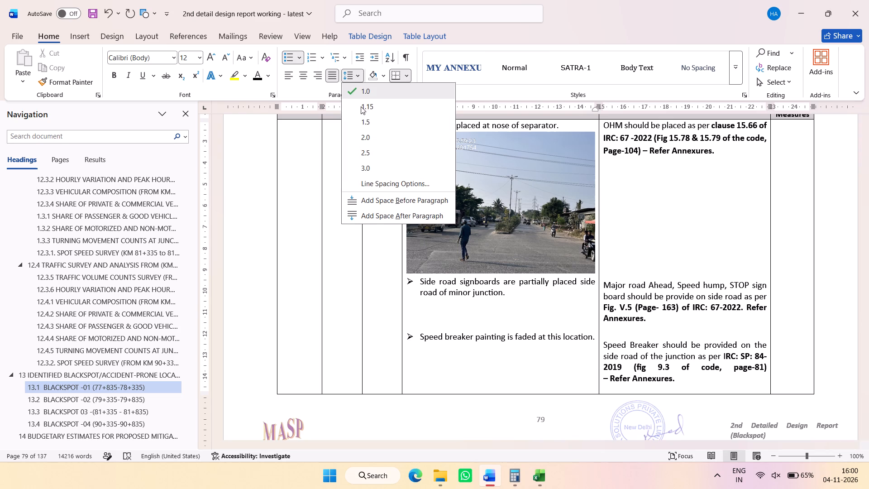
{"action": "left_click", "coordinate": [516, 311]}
Add one blank line before the faded speed breaker painting observation.
{"action": "left_click", "coordinate": [537, 321]}
{"action": "key", "text": "Return"}
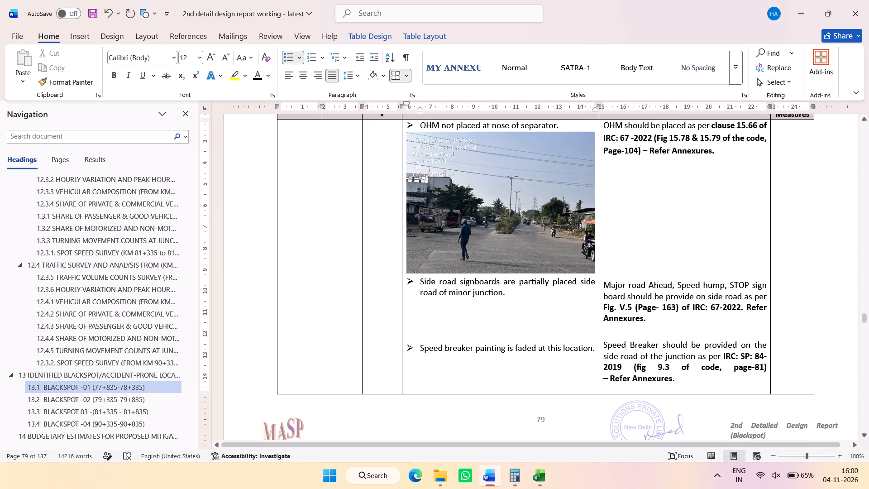
Set 1.0 line spacing for the Blackspot 01 table's Site Observations and Short Term Measures cells.
{"action": "left_click_drag", "start_coordinate": [552, 319], "coordinate": [607, 321]}
{"action": "left_click", "coordinate": [345, 78]}
{"action": "left_click", "coordinate": [365, 88]}
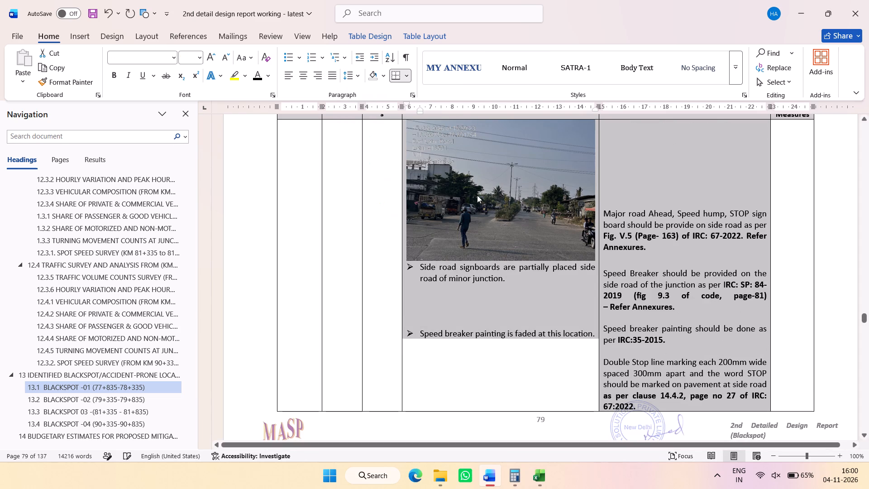
Remove three blank lines above the pedestrian crossing marking observation and one above its short term measure.
{"action": "scroll", "coordinate": [632, 262], "scroll_direction": "up", "scroll_amount": 7}
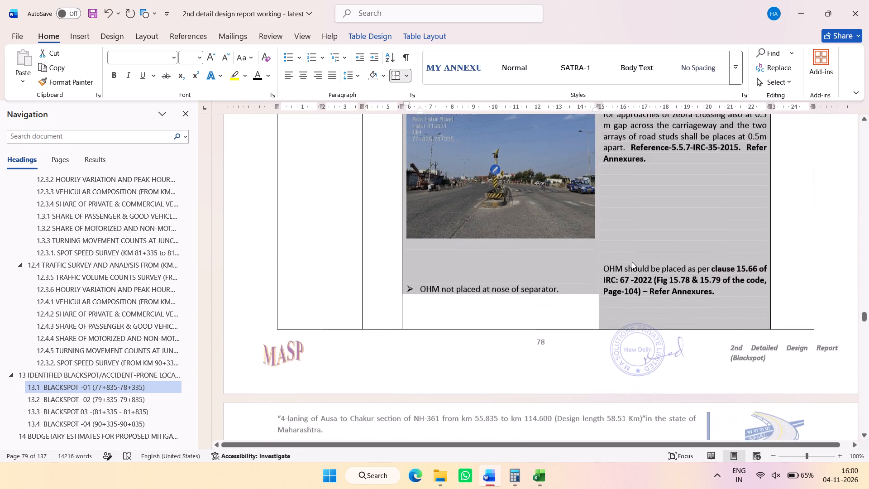
{"action": "scroll", "coordinate": [632, 262], "scroll_direction": "up", "scroll_amount": 3}
{"action": "scroll", "coordinate": [632, 262], "scroll_direction": "down", "scroll_amount": 4}
{"action": "scroll", "coordinate": [632, 262], "scroll_direction": "up", "scroll_amount": 5}
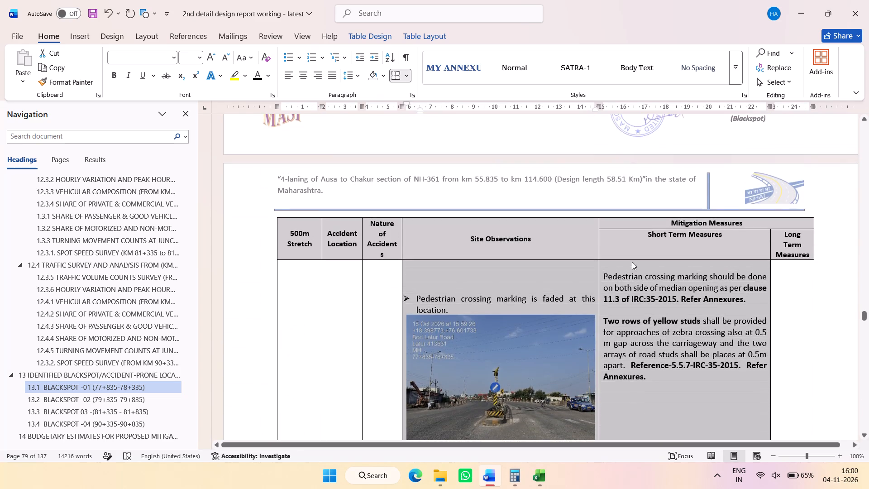
{"action": "scroll", "coordinate": [632, 262], "scroll_direction": "up", "scroll_amount": 5}
{"action": "scroll", "coordinate": [632, 262], "scroll_direction": "down", "scroll_amount": 6}
{"action": "left_click", "coordinate": [463, 214]}
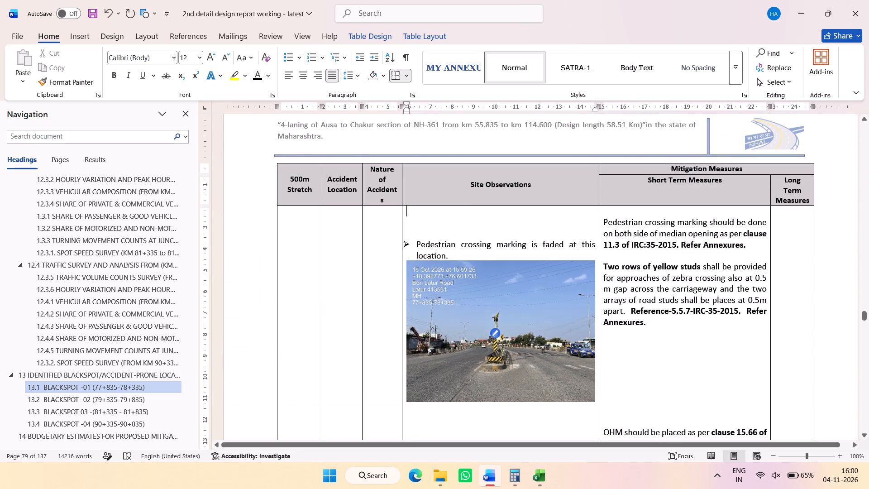
{"action": "key", "text": "Delete"}
{"action": "key", "text": "Delete"}
{"action": "key", "text": "Delete"}
{"action": "left_click", "coordinate": [623, 213]}
{"action": "key", "text": "Delete"}
Add one blank line before the road studs (cat's eyes) measure to align it with its observation.
{"action": "scroll", "coordinate": [624, 279], "scroll_direction": "up", "scroll_amount": 6}
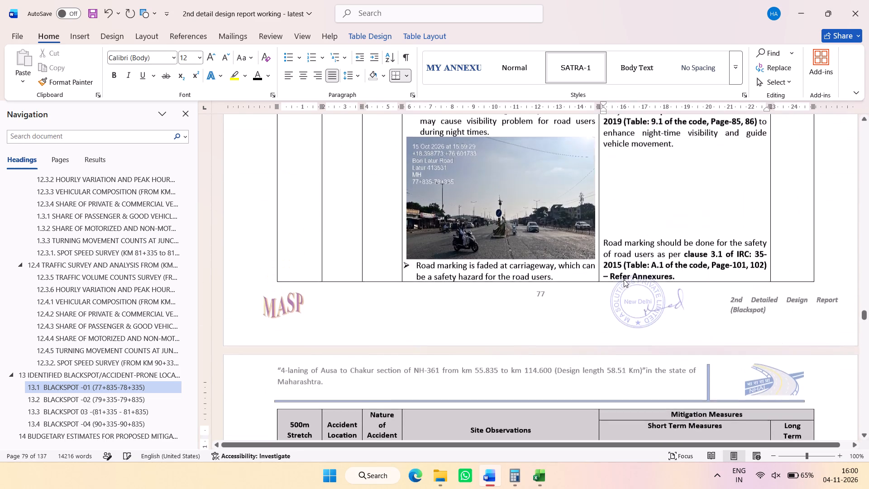
{"action": "scroll", "coordinate": [624, 279], "scroll_direction": "up", "scroll_amount": 9}
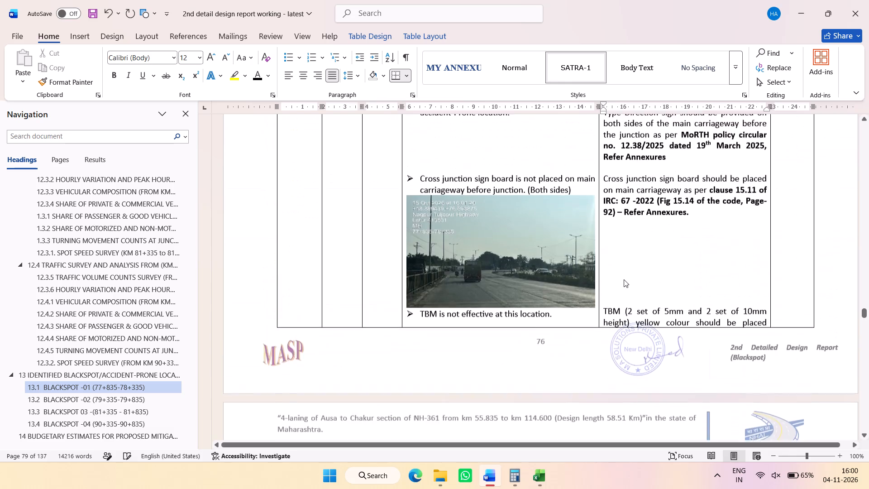
{"action": "scroll", "coordinate": [624, 279], "scroll_direction": "up", "scroll_amount": 4}
{"action": "scroll", "coordinate": [624, 279], "scroll_direction": "down", "scroll_amount": 9}
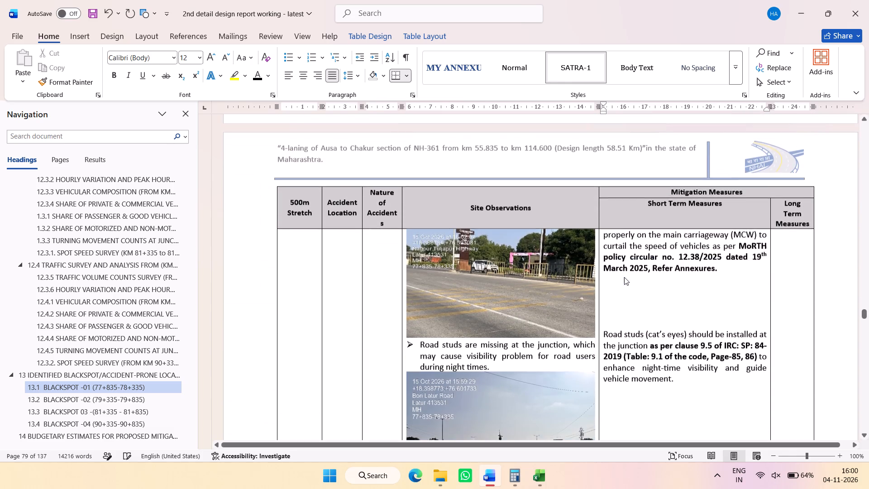
{"action": "left_click", "coordinate": [622, 301]}
{"action": "key", "text": "Return"}
Add one blank line before the road marking short term measure.
{"action": "scroll", "coordinate": [622, 301], "scroll_direction": "down", "scroll_amount": 1}
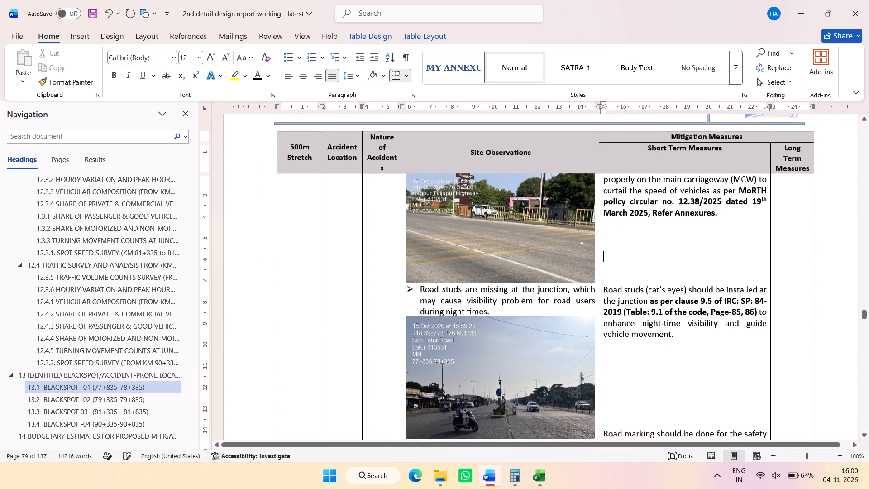
{"action": "scroll", "coordinate": [622, 300], "scroll_direction": "down", "scroll_amount": 4}
{"action": "left_click", "coordinate": [622, 201]}
{"action": "key", "text": "Return"}
Remove one blank line between the pedestrian crossing photo and the OHM observation.
{"action": "scroll", "coordinate": [624, 241], "scroll_direction": "down", "scroll_amount": 4}
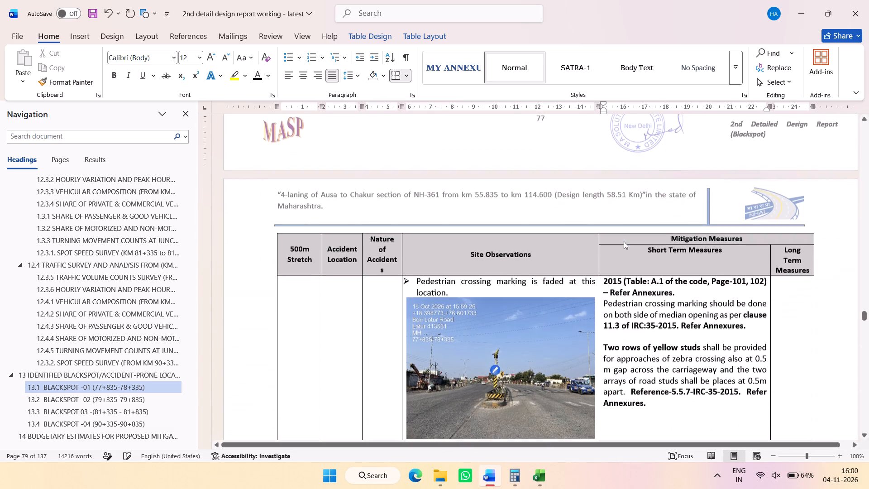
{"action": "scroll", "coordinate": [624, 241], "scroll_direction": "down", "scroll_amount": 4}
{"action": "left_click", "coordinate": [502, 231]}
{"action": "key", "text": "Delete"}
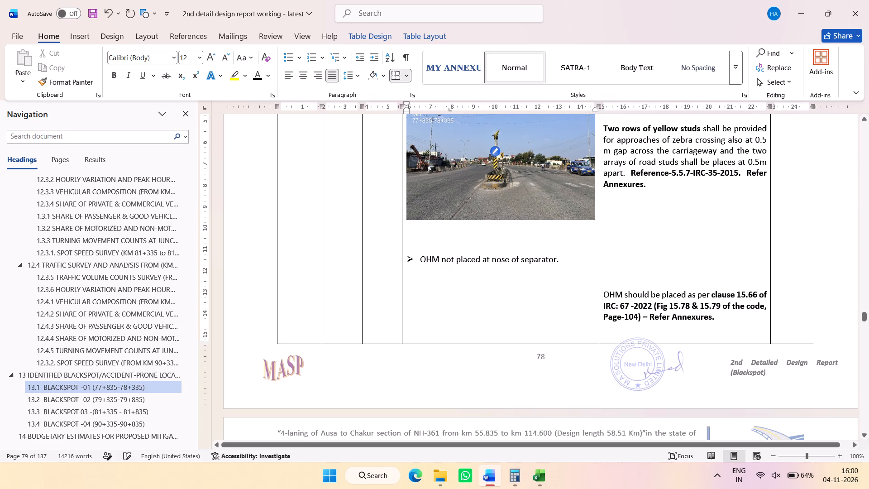
Crop the bottom of the pedestrian crossing photo to a height of about 5.59 cm.
{"action": "double_click", "coordinate": [508, 186]}
{"action": "left_click", "coordinate": [777, 56]}
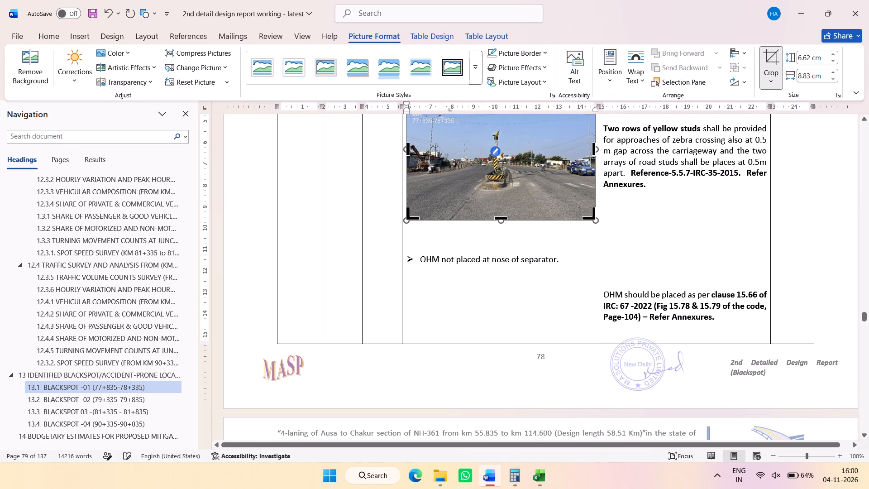
{"action": "left_click_drag", "start_coordinate": [499, 220], "coordinate": [499, 201]}
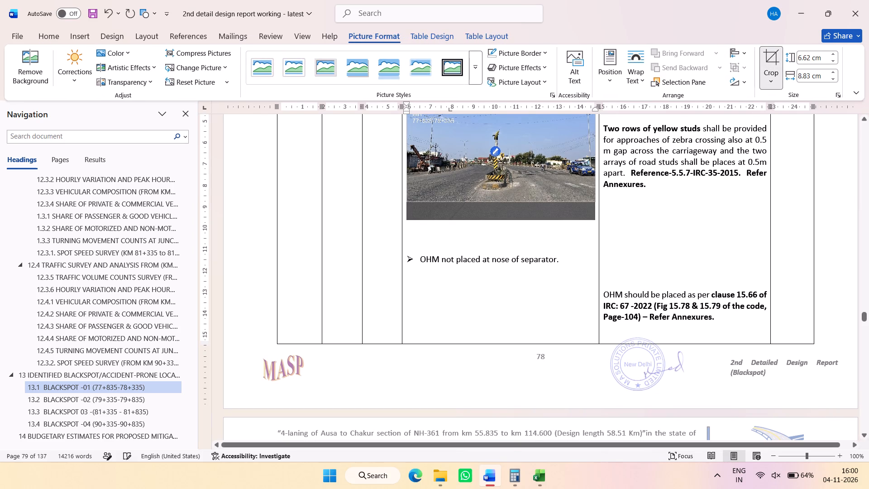
{"action": "left_click_drag", "start_coordinate": [499, 201], "coordinate": [499, 198]}
{"action": "scroll", "coordinate": [541, 284], "scroll_direction": "up", "scroll_amount": 4}
{"action": "scroll", "coordinate": [547, 285], "scroll_direction": "down", "scroll_amount": 3}
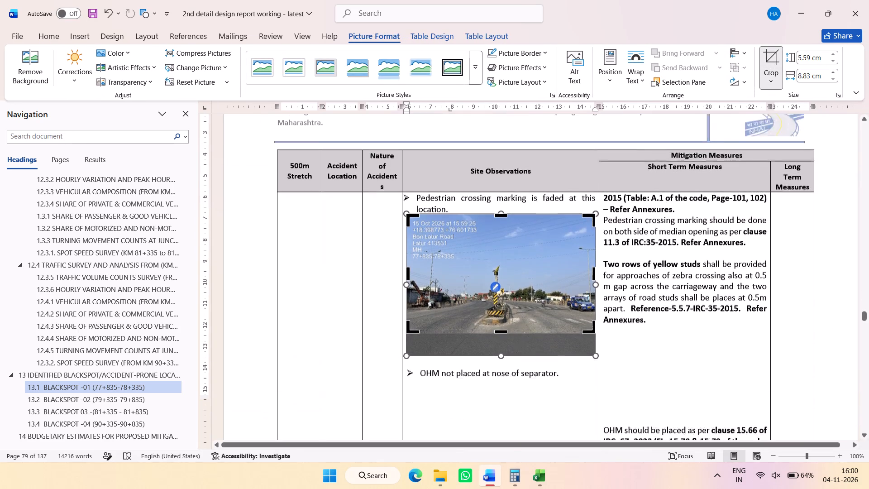
{"action": "left_click", "coordinate": [651, 276]}
Remove the remaining blank lines between the cropped pedestrian crossing photo and the OHM observation.
{"action": "left_click", "coordinate": [447, 259]}
{"action": "key", "text": "Delete"}
{"action": "key", "text": "Delete"}
{"action": "key", "text": "Delete"}
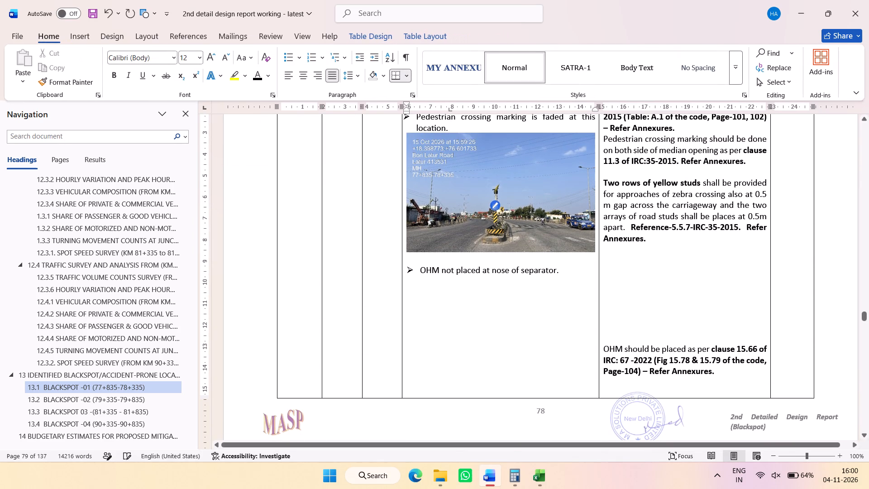
Remove eight blank lines above the OHM short term measure to align it with its observation.
{"action": "left_click", "coordinate": [606, 260]}
{"action": "key", "text": "Delete"}
{"action": "key", "text": "Delete"}
{"action": "key", "text": "Delete"}
{"action": "key", "text": "Delete"}
{"action": "key", "text": "Delete"}
{"action": "key", "text": "Delete"}
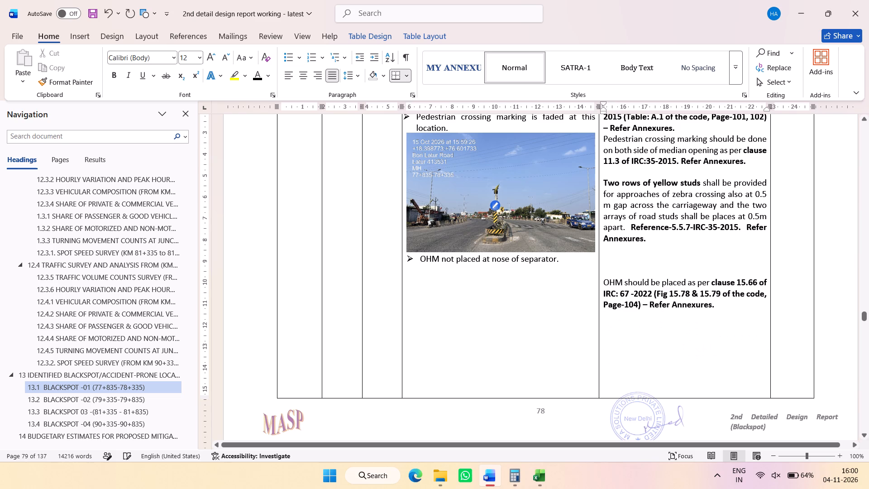
{"action": "key", "text": "Delete"}
{"action": "key", "text": "Delete"}
Crop the bottom of the OHM photo to a height of about 5.67 cm so it fits under its observation.
{"action": "scroll", "coordinate": [616, 261], "scroll_direction": "down", "scroll_amount": 5}
{"action": "scroll", "coordinate": [563, 278], "scroll_direction": "down", "scroll_amount": 1}
{"action": "double_click", "coordinate": [554, 276]}
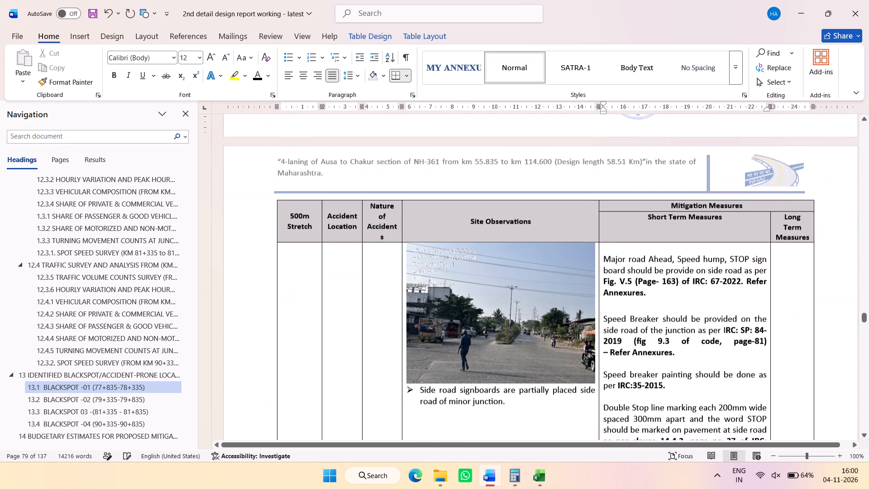
{"action": "left_click", "coordinate": [769, 61]}
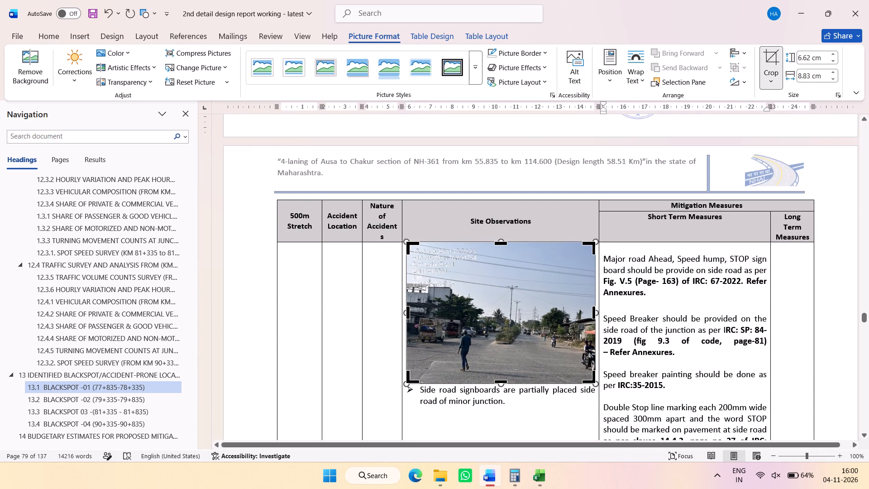
{"action": "left_click_drag", "start_coordinate": [498, 382], "coordinate": [500, 363]}
{"action": "left_click", "coordinate": [674, 316]}
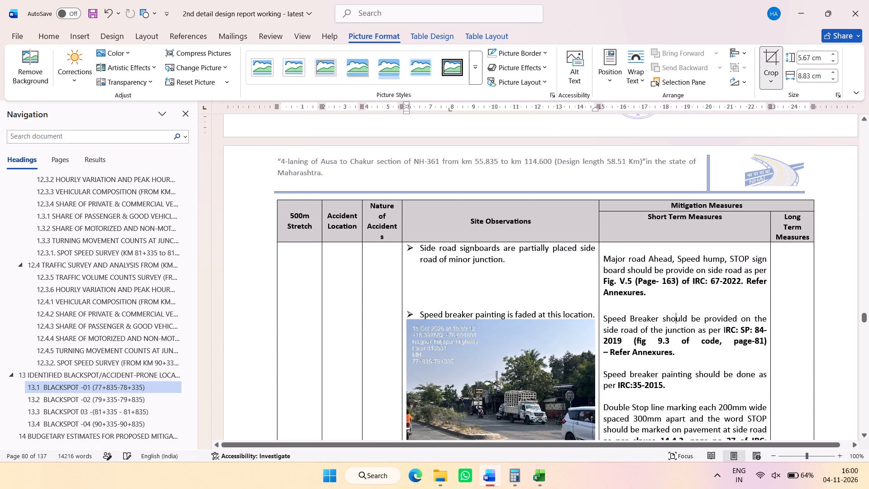
Remove the blank line above the Major road Ahead sign board measure to align it with its observation.
{"action": "left_click", "coordinate": [625, 251]}
{"action": "key", "text": "Delete"}
Extend the bottom crop of the OHM photo to a height of about 6.14 cm.
{"action": "scroll", "coordinate": [618, 293], "scroll_direction": "up", "scroll_amount": 4}
{"action": "scroll", "coordinate": [618, 293], "scroll_direction": "down", "scroll_amount": 4}
{"action": "scroll", "coordinate": [618, 293], "scroll_direction": "up", "scroll_amount": 3}
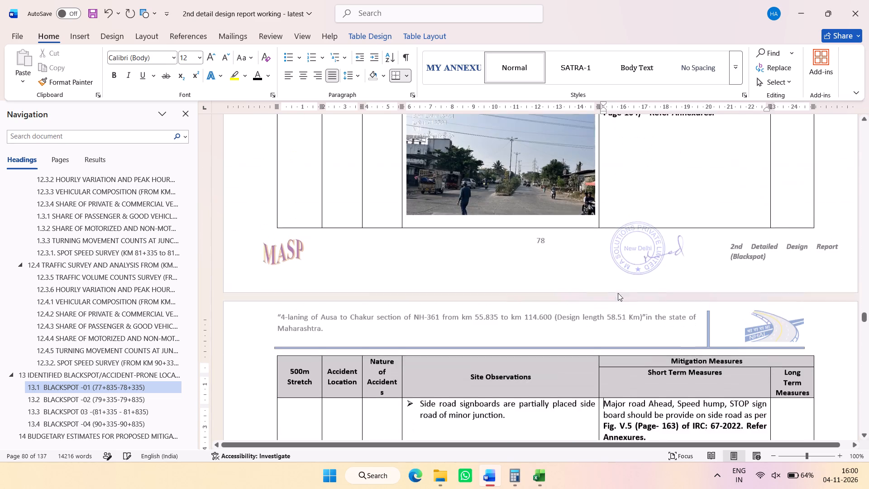
{"action": "double_click", "coordinate": [535, 213]}
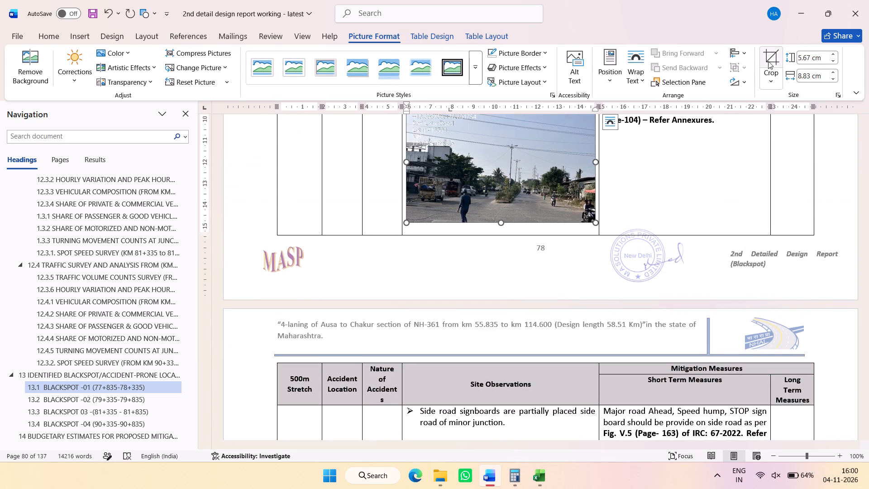
{"action": "left_click", "coordinate": [767, 60]}
{"action": "left_click_drag", "start_coordinate": [496, 221], "coordinate": [494, 232]}
{"action": "left_click", "coordinate": [621, 196]}
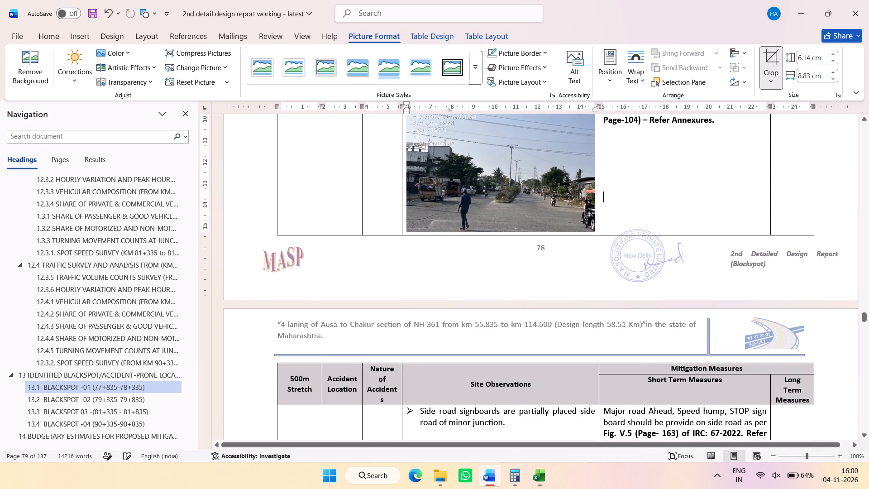
Remove one blank line above the faded speed breaker painting observation.
{"action": "scroll", "coordinate": [640, 285], "scroll_direction": "down", "scroll_amount": 7}
{"action": "left_click", "coordinate": [582, 240]}
{"action": "key", "text": "Delete"}
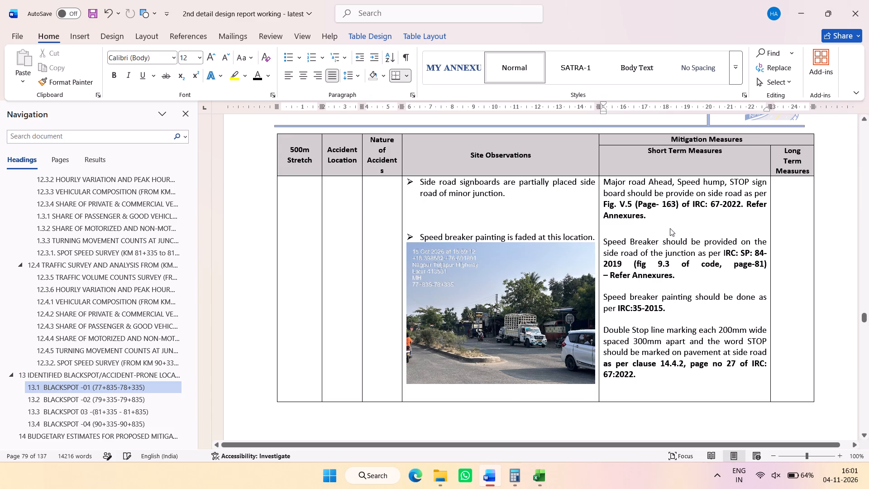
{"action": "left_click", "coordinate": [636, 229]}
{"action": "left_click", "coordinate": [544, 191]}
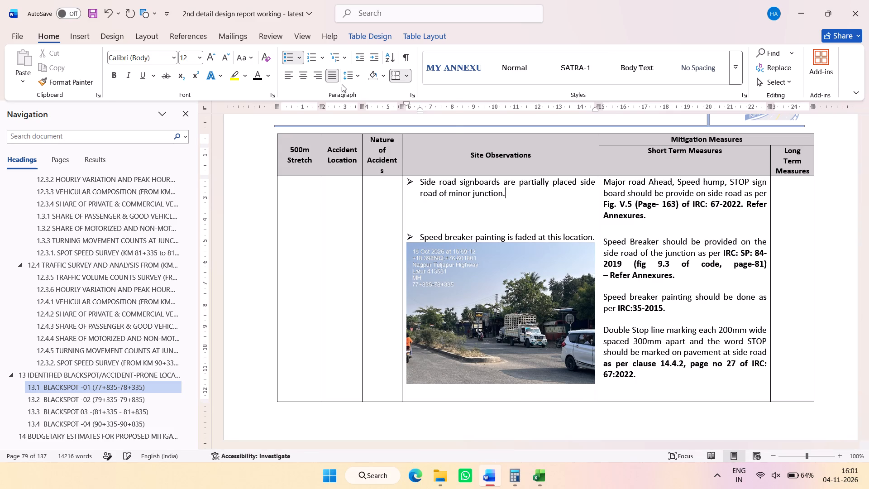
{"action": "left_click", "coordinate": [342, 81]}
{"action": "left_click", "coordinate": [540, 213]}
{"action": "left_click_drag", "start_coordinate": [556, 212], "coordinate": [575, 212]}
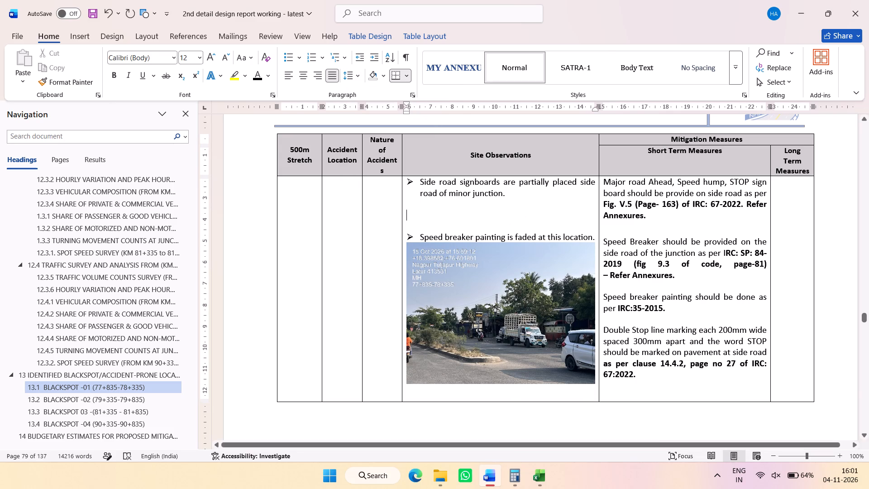
Insert a section break before the TOPOGRAPHIC SURVEY AND SCHEMATIC DESIGN (77+835-78+335) heading to start it on a new page.
{"action": "scroll", "coordinate": [645, 314], "scroll_direction": "down", "scroll_amount": 10}
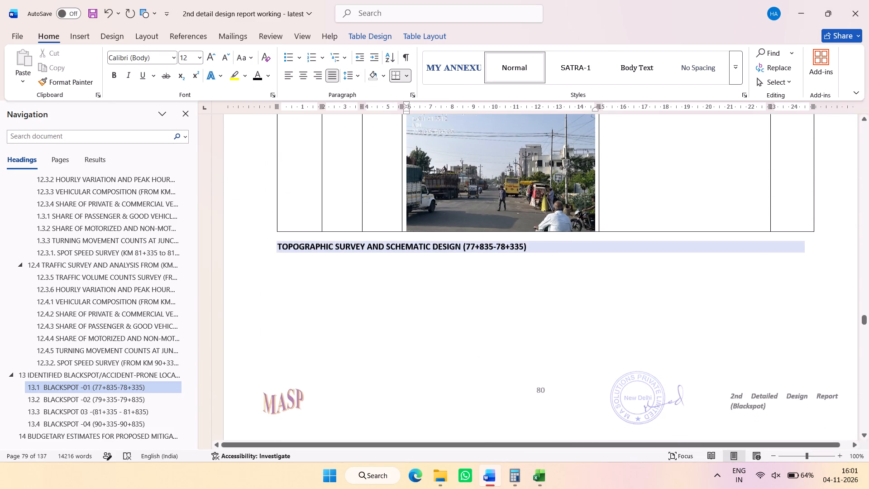
{"action": "left_click", "coordinate": [278, 245]}
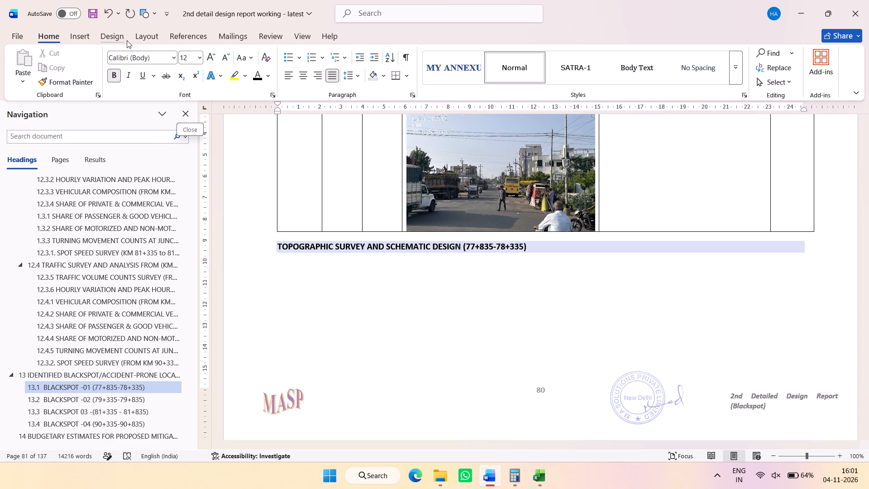
{"action": "left_click", "coordinate": [143, 34]}
{"action": "left_click", "coordinate": [164, 51]}
{"action": "left_click", "coordinate": [213, 232]}
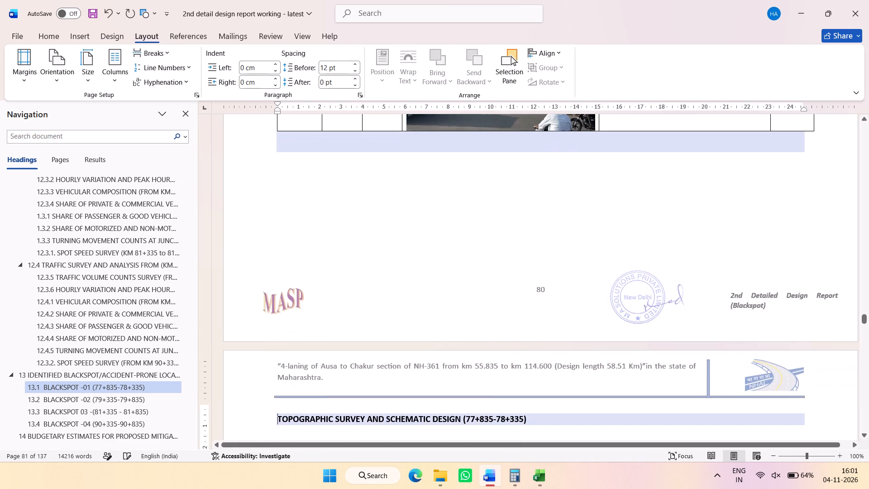
Apply the Normal style to the shaded section break line below the Blackspot 01 table.
{"action": "left_click", "coordinate": [324, 142]}
{"action": "left_click", "coordinate": [59, 34]}
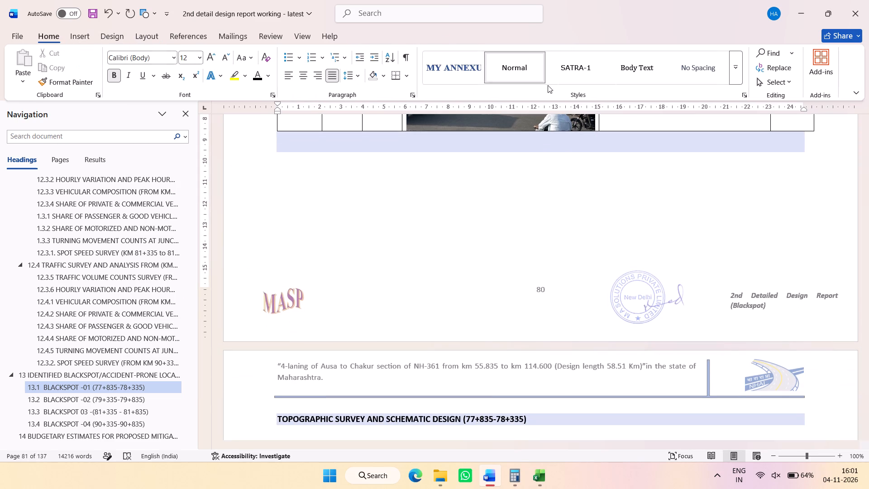
{"action": "left_click", "coordinate": [507, 65]}
{"action": "triple_click", "coordinate": [355, 143]}
{"action": "left_click", "coordinate": [356, 143]}
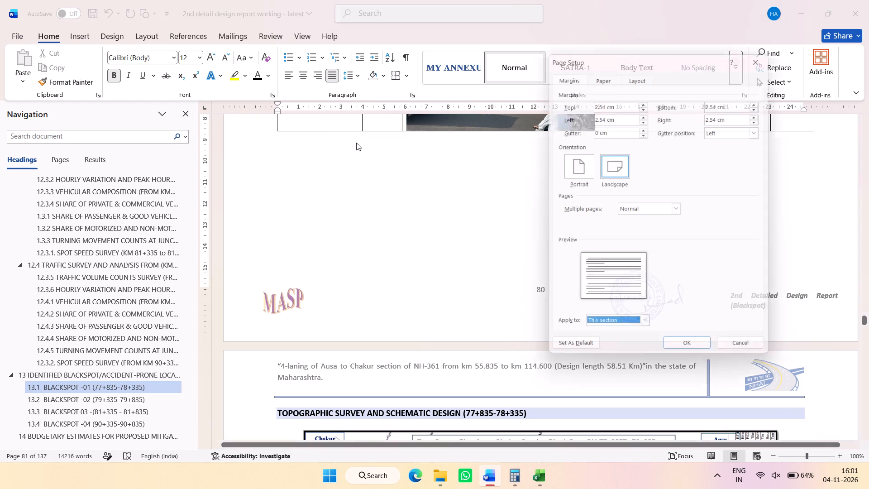
{"action": "left_click", "coordinate": [748, 352]}
Review the Blackspot 01 mitigation measures table (77+835-78+335) from its heading to its last row, checking observations, photos and short-term measures.
{"action": "scroll", "coordinate": [483, 210], "scroll_direction": "up", "scroll_amount": 4}
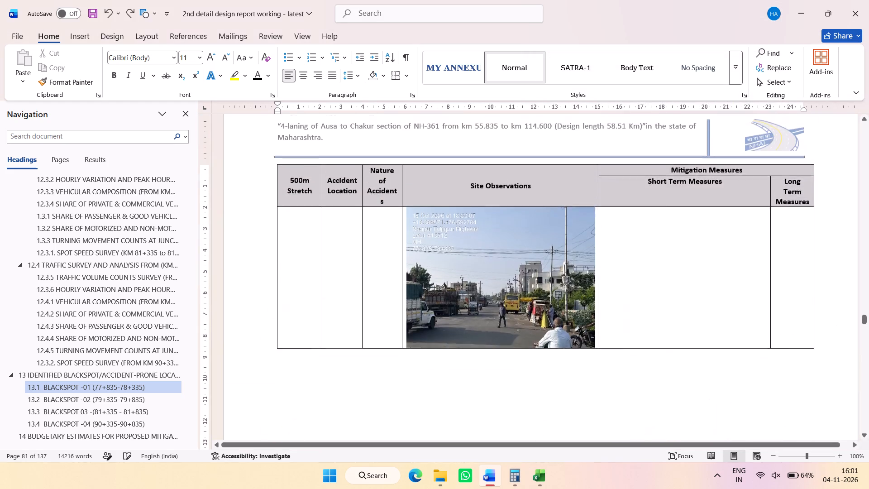
{"action": "scroll", "coordinate": [483, 210], "scroll_direction": "up", "scroll_amount": 13}
{"action": "scroll", "coordinate": [483, 210], "scroll_direction": "up", "scroll_amount": 20}
{"action": "scroll", "coordinate": [483, 210], "scroll_direction": "up", "scroll_amount": 5}
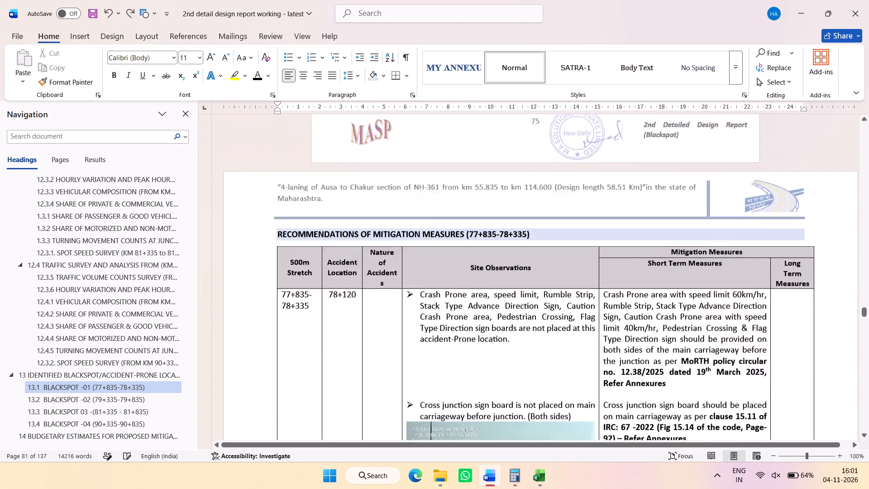
{"action": "scroll", "coordinate": [483, 210], "scroll_direction": "up", "scroll_amount": 7}
{"action": "scroll", "coordinate": [483, 210], "scroll_direction": "down", "scroll_amount": 12}
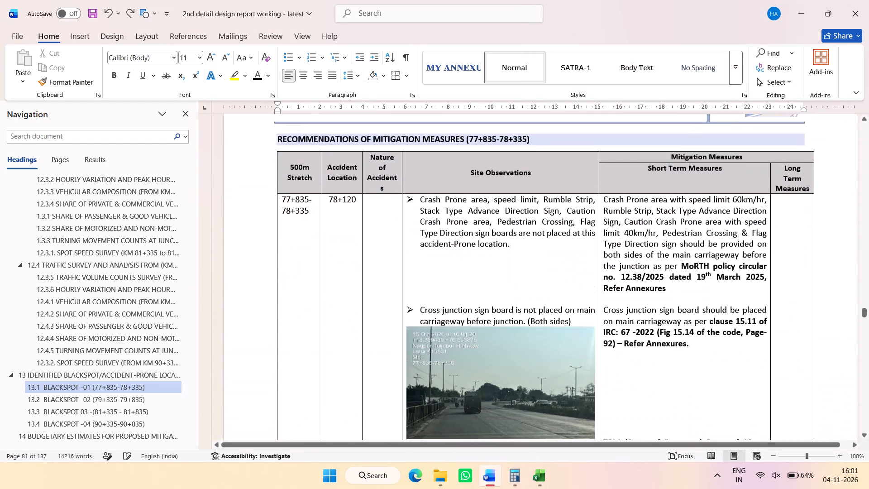
{"action": "scroll", "coordinate": [569, 287], "scroll_direction": "down", "scroll_amount": 1}
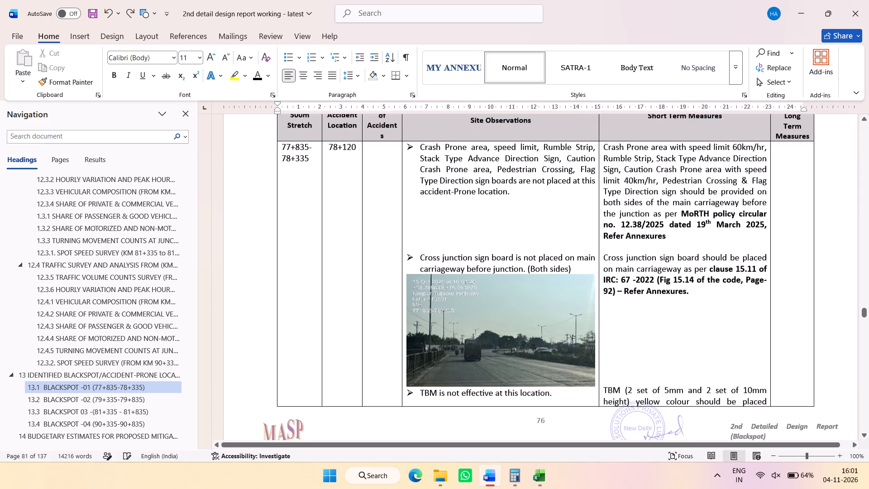
{"action": "scroll", "coordinate": [616, 259], "scroll_direction": "down", "scroll_amount": 2}
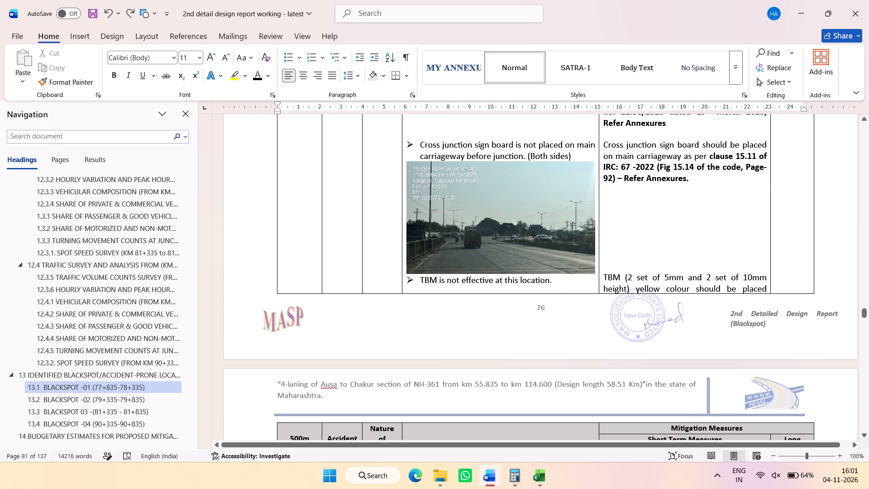
{"action": "scroll", "coordinate": [659, 234], "scroll_direction": "down", "scroll_amount": 7}
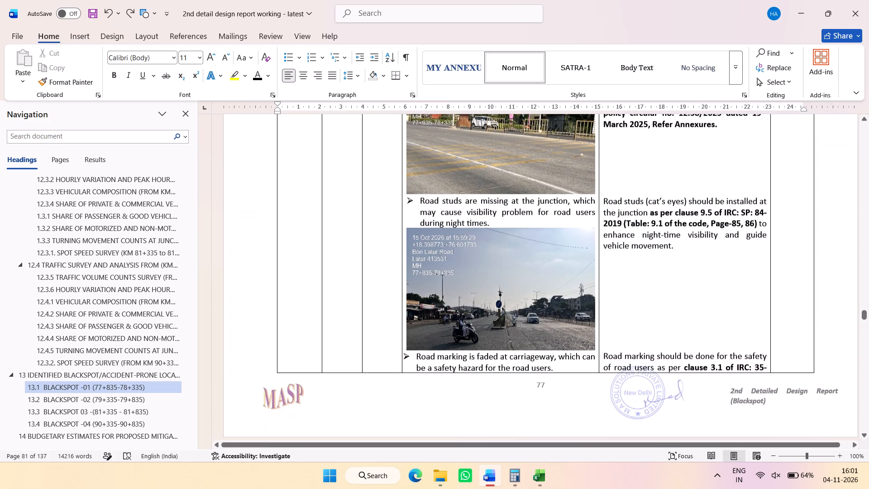
{"action": "scroll", "coordinate": [634, 265], "scroll_direction": "down", "scroll_amount": 2}
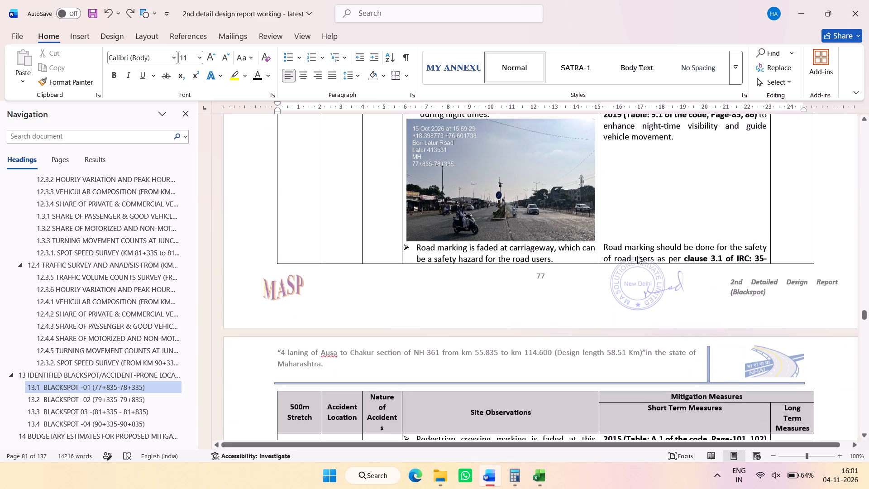
{"action": "scroll", "coordinate": [639, 253], "scroll_direction": "down", "scroll_amount": 5}
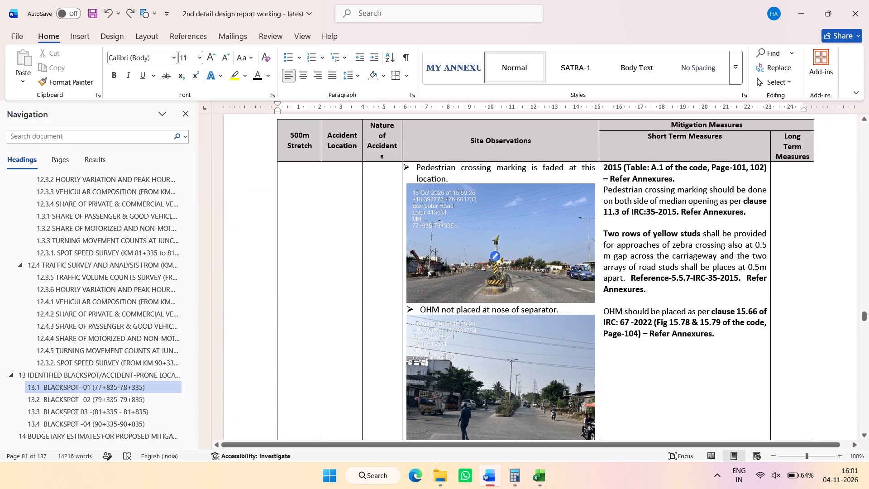
{"action": "scroll", "coordinate": [614, 256], "scroll_direction": "down", "scroll_amount": 3}
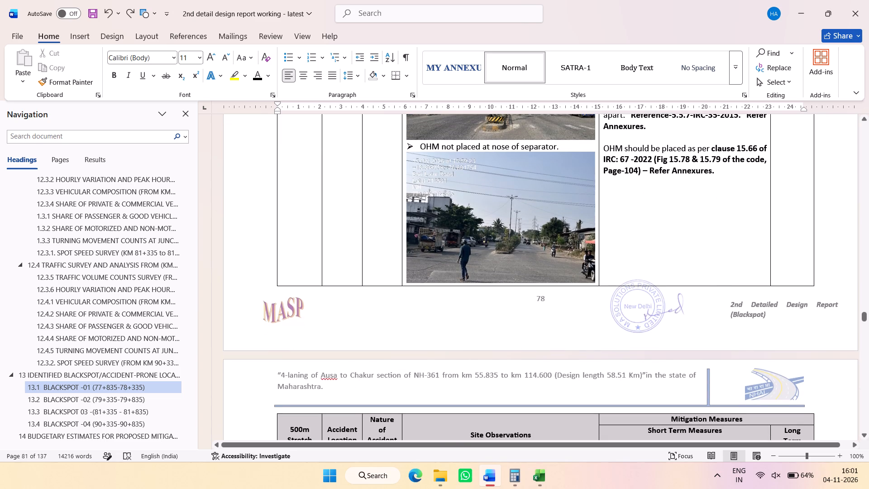
{"action": "scroll", "coordinate": [614, 256], "scroll_direction": "down", "scroll_amount": 5}
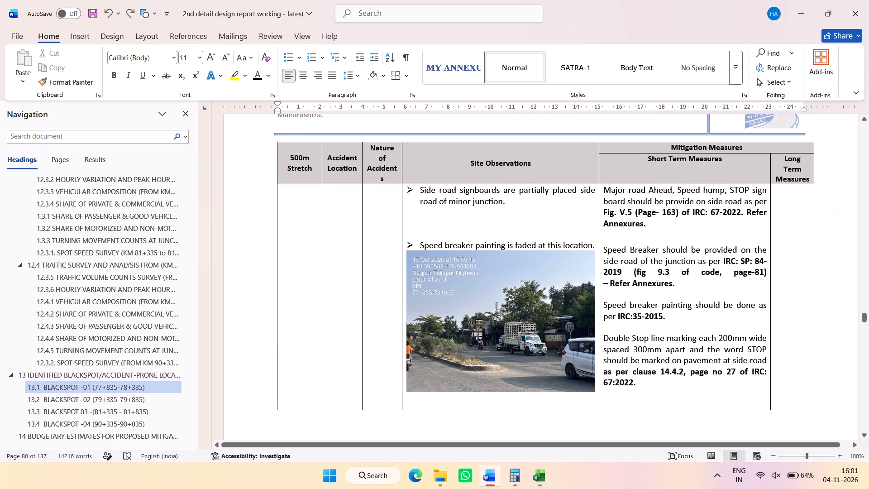
{"action": "scroll", "coordinate": [614, 256], "scroll_direction": "down", "scroll_amount": 12}
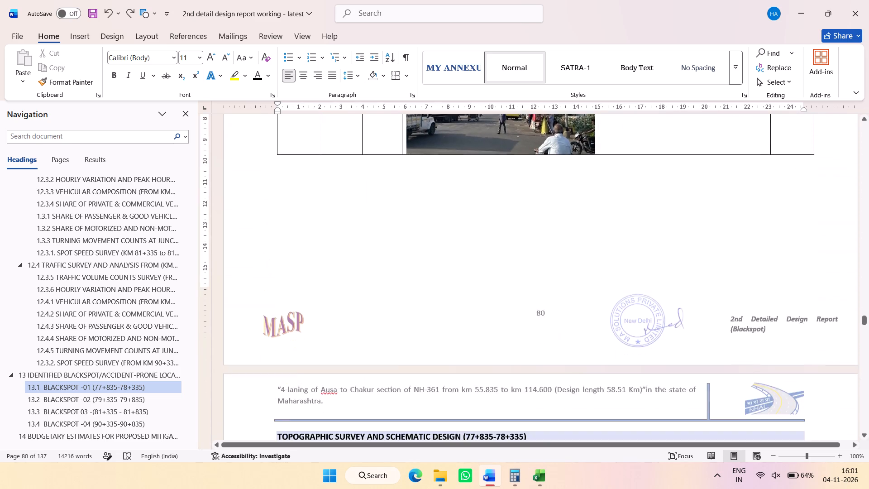
Examine the topographic survey and schematic design drawing for 77+835-78+335, including its signboard, TBM and speed hump placements and notes.
{"action": "scroll", "coordinate": [616, 253], "scroll_direction": "down", "scroll_amount": 5}
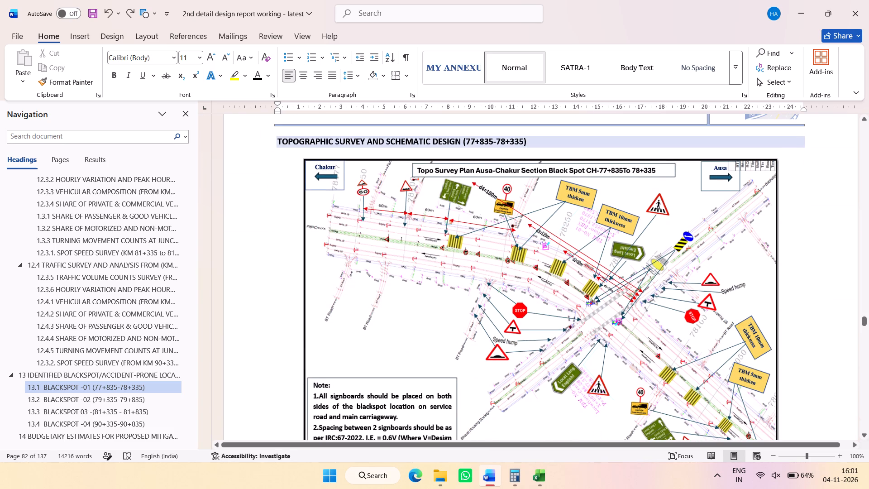
{"action": "scroll", "coordinate": [550, 302], "scroll_direction": "down", "scroll_amount": 1}
{"action": "scroll", "coordinate": [550, 302], "scroll_direction": "up", "scroll_amount": 1}
{"action": "scroll", "coordinate": [550, 302], "scroll_direction": "down", "scroll_amount": 1}
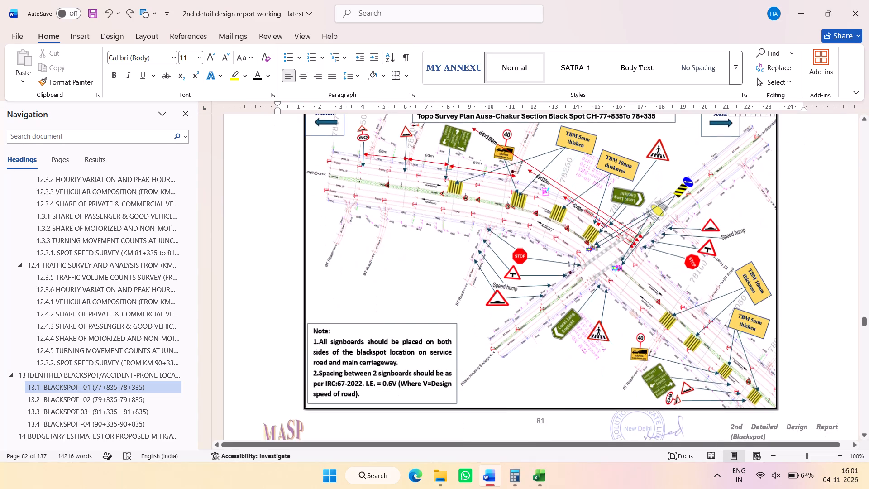
{"action": "scroll", "coordinate": [550, 302], "scroll_direction": "up", "scroll_amount": 1}
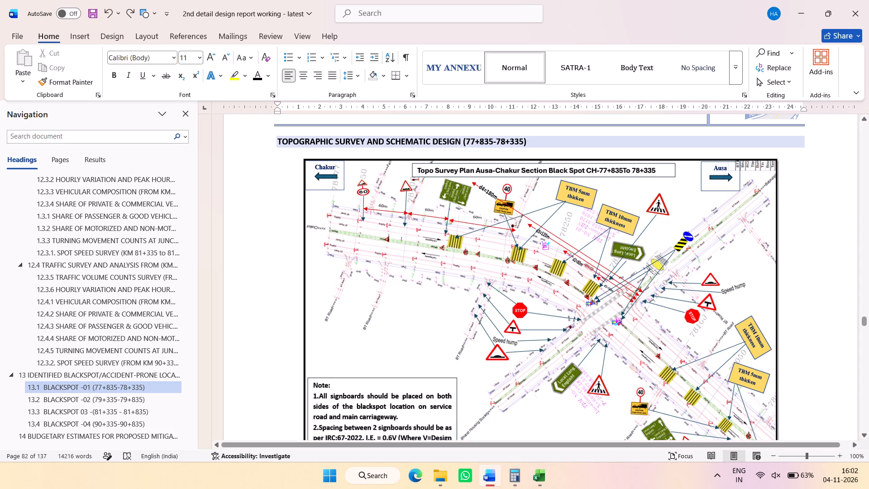
{"action": "scroll", "coordinate": [666, 201], "scroll_direction": "down", "scroll_amount": 1}
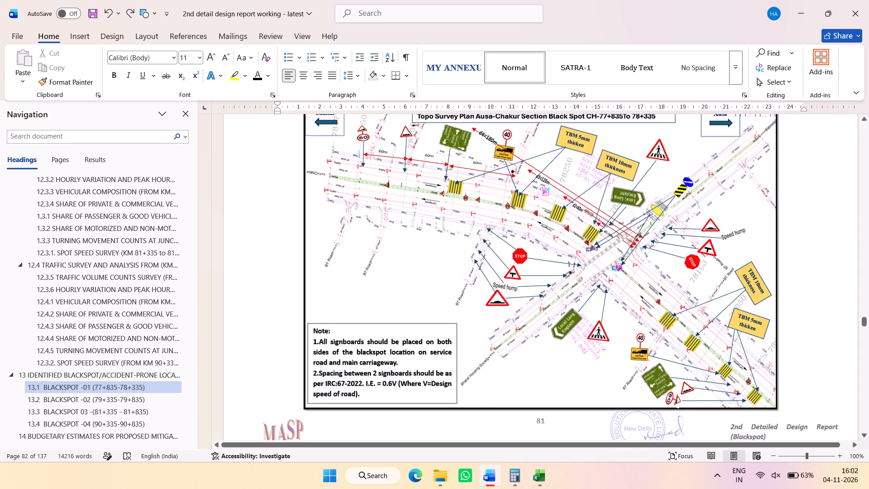
{"action": "scroll", "coordinate": [666, 201], "scroll_direction": "up", "scroll_amount": 1}
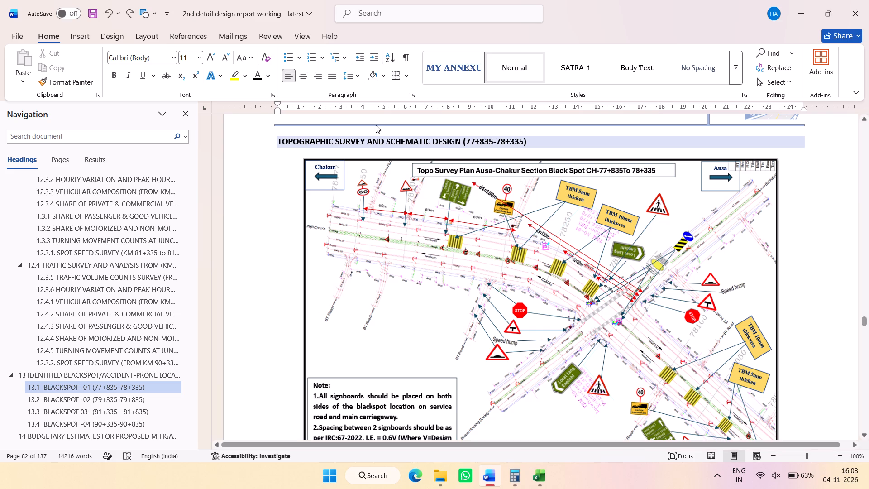
{"action": "scroll", "coordinate": [585, 285], "scroll_direction": "down", "scroll_amount": 1}
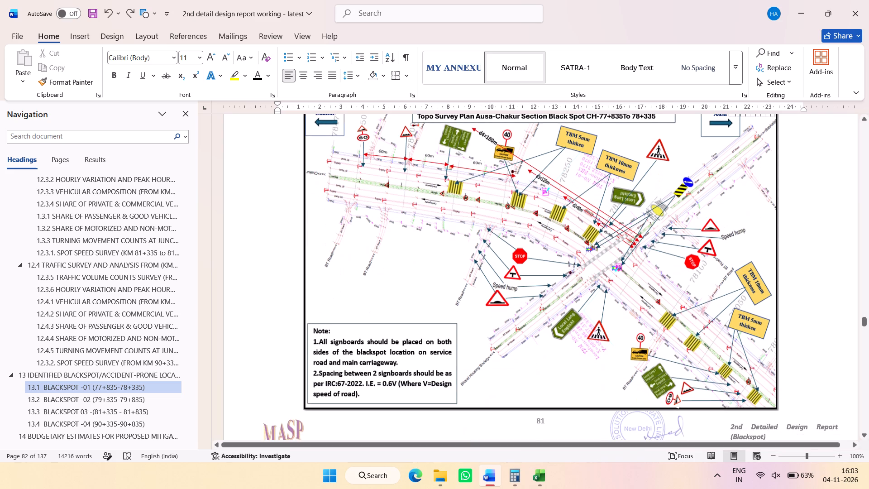
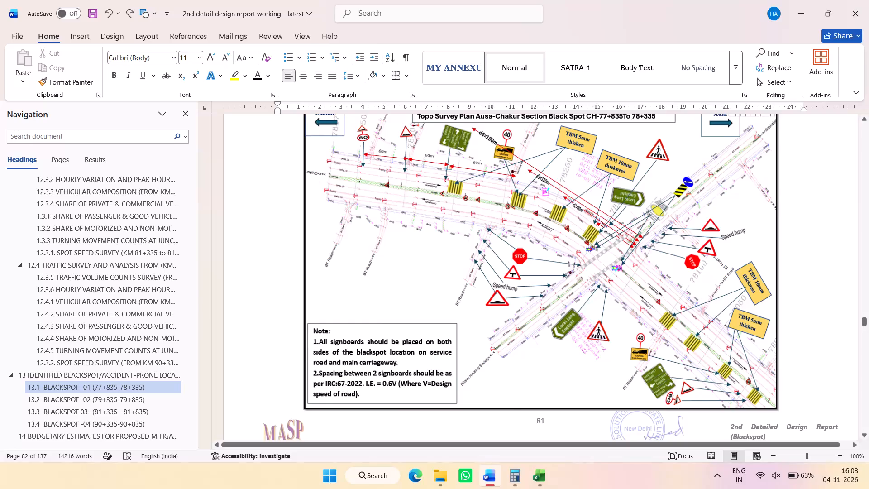
Recheck the Blackspot 01 section (77+835-78+335) from its details table through the mitigation measures table to the topographic survey drawing.
{"action": "scroll", "coordinate": [644, 287], "scroll_direction": "up", "scroll_amount": 20}
{"action": "scroll", "coordinate": [644, 287], "scroll_direction": "up", "scroll_amount": 17}
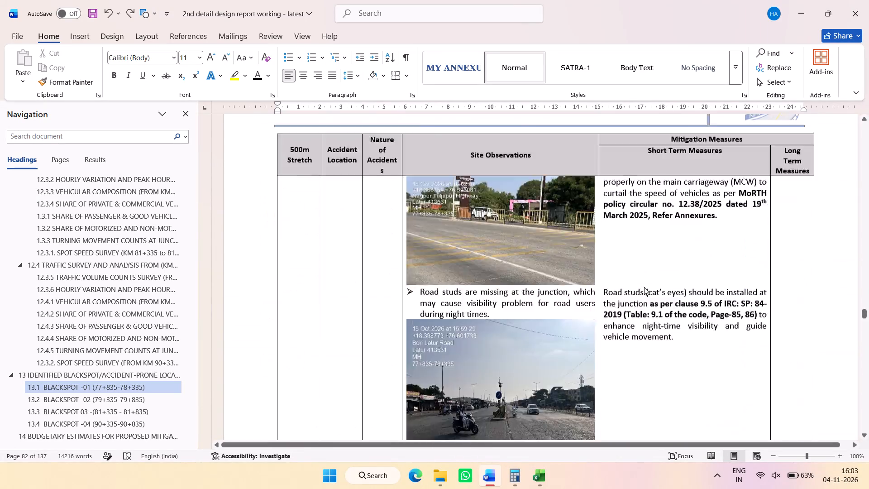
{"action": "scroll", "coordinate": [644, 287], "scroll_direction": "up", "scroll_amount": 20}
{"action": "scroll", "coordinate": [644, 287], "scroll_direction": "up", "scroll_amount": 1}
{"action": "scroll", "coordinate": [644, 287], "scroll_direction": "down", "scroll_amount": 4}
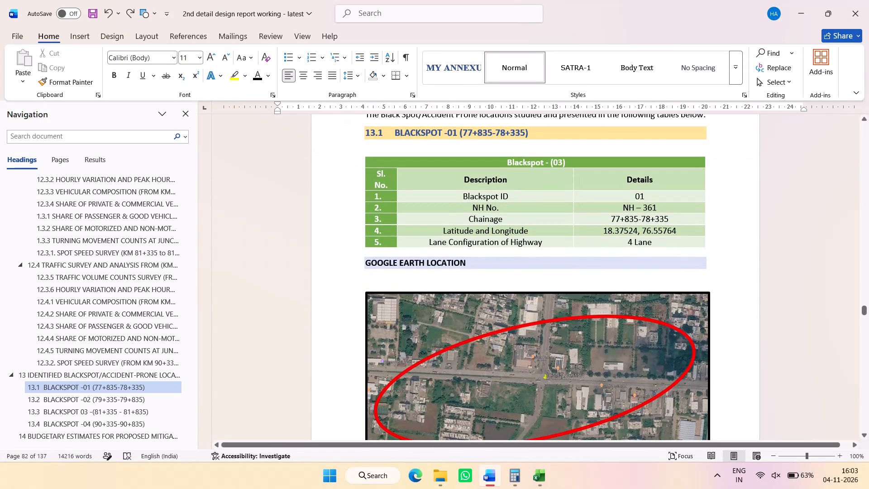
{"action": "scroll", "coordinate": [647, 281], "scroll_direction": "down", "scroll_amount": 12}
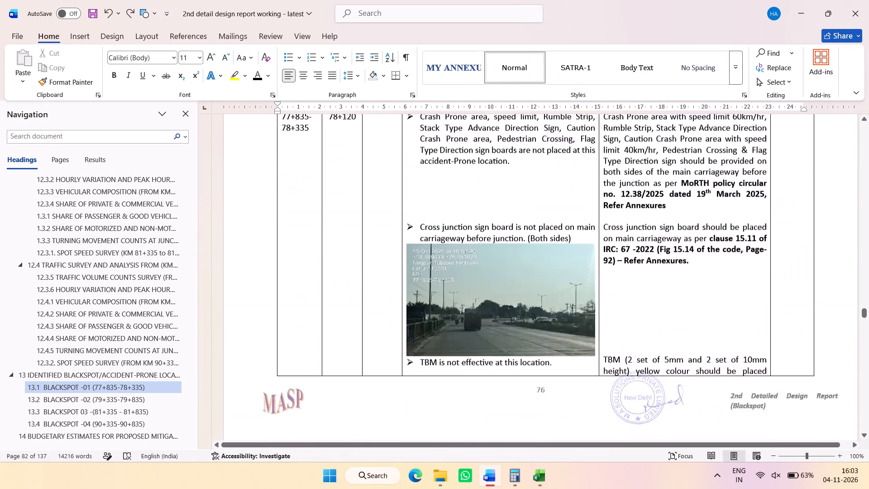
{"action": "scroll", "coordinate": [647, 280], "scroll_direction": "down", "scroll_amount": 20}
{"action": "scroll", "coordinate": [647, 280], "scroll_direction": "down", "scroll_amount": 12}
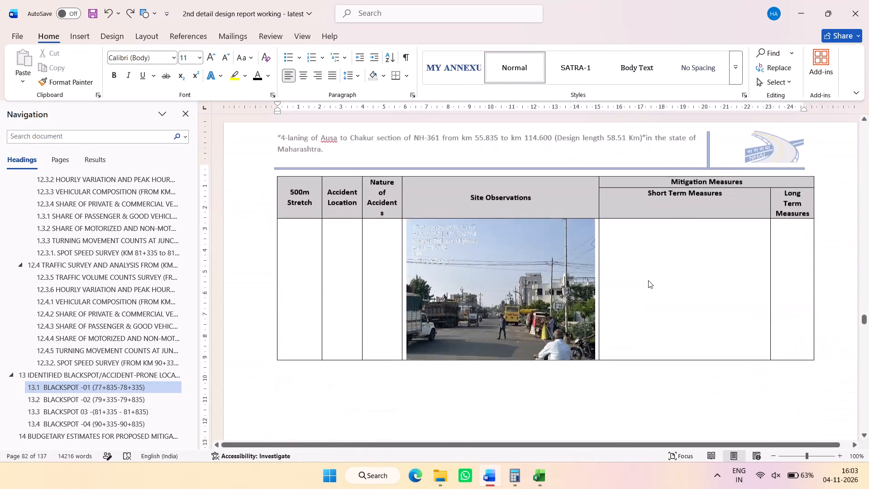
{"action": "scroll", "coordinate": [648, 280], "scroll_direction": "down", "scroll_amount": 10}
{"action": "scroll", "coordinate": [648, 280], "scroll_direction": "up", "scroll_amount": 1}
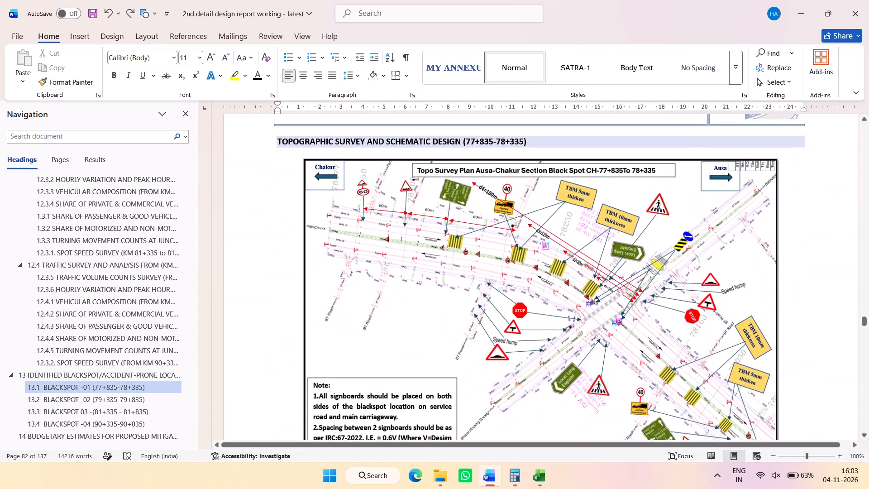
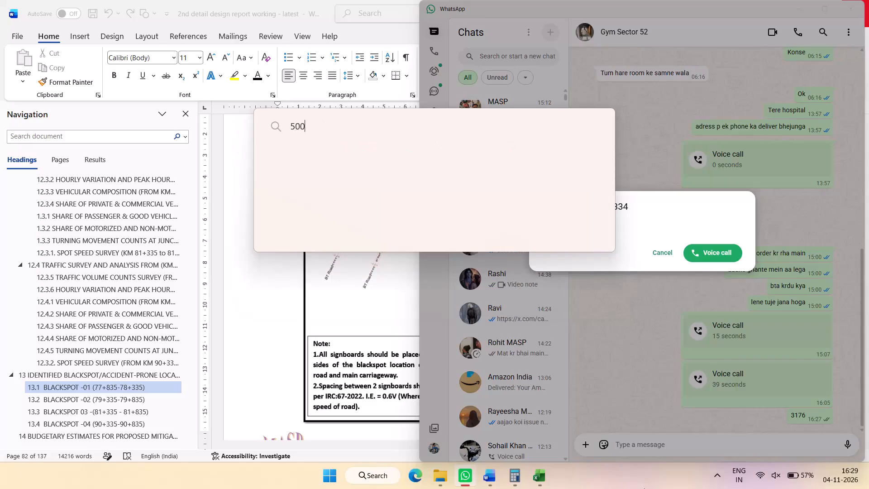
Calculate 500/18 in the PowerToys Run quick launcher.
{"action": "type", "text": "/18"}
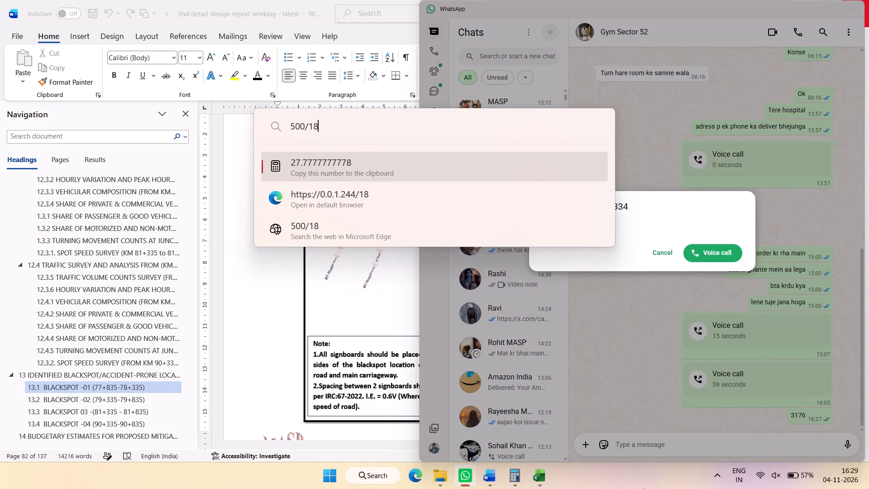
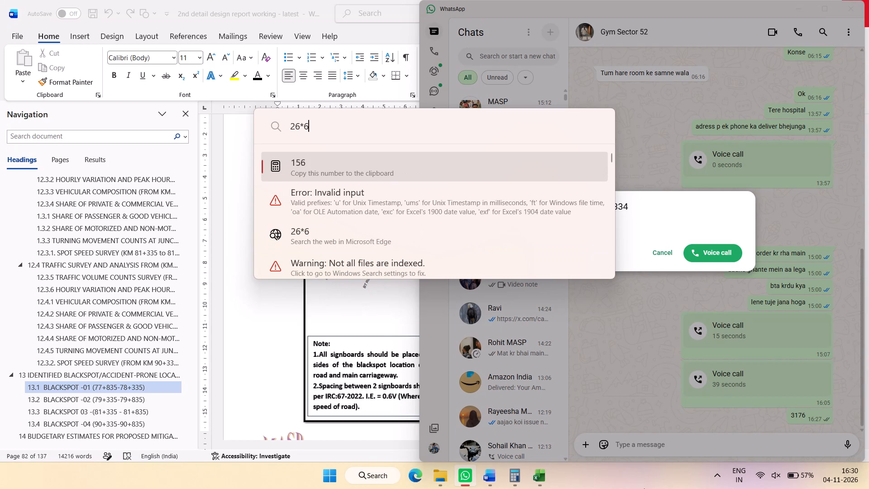
Add 112 to the quick calculation so that it evaluates 26*6+112.
{"action": "type", "text": "+112"}
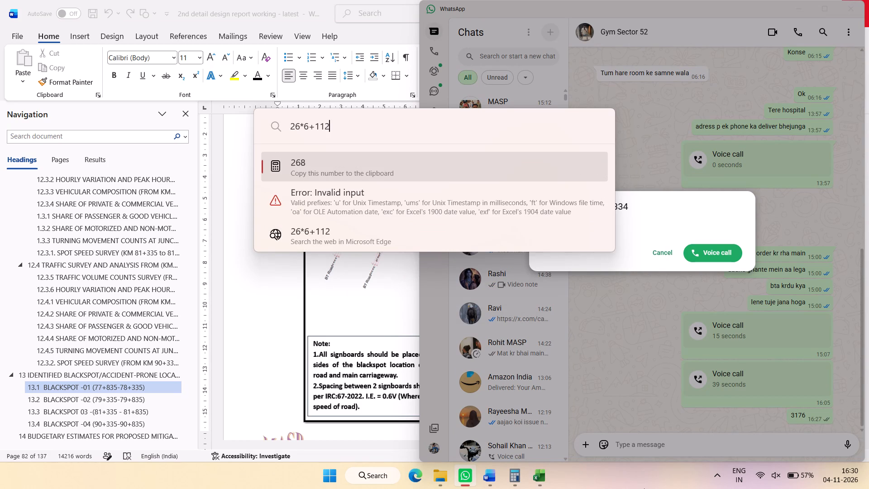
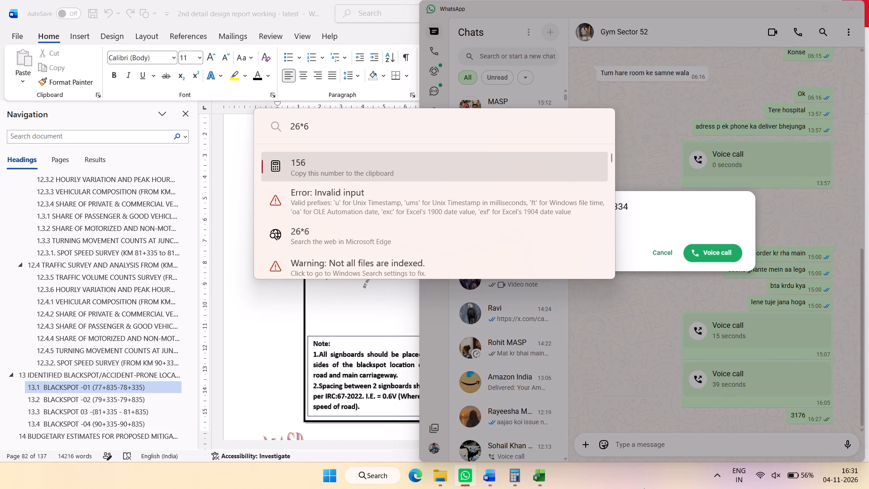
Clear the expression 26*6 from the quick calculation.
{"action": "key", "text": "BackSpace"}
{"action": "key", "text": "BackSpace"}
{"action": "key", "text": "BackSpace"}
{"action": "key", "text": "BackSpace"}
{"action": "key", "text": "BackSpace"}
{"action": "key", "text": "BackSpace"}
{"action": "key", "text": "BackSpace"}
{"action": "key", "text": "BackSpace"}
{"action": "key", "text": "BackSpace"}
{"action": "key", "text": "BackSpace"}
{"action": "key", "text": "BackSpace"}
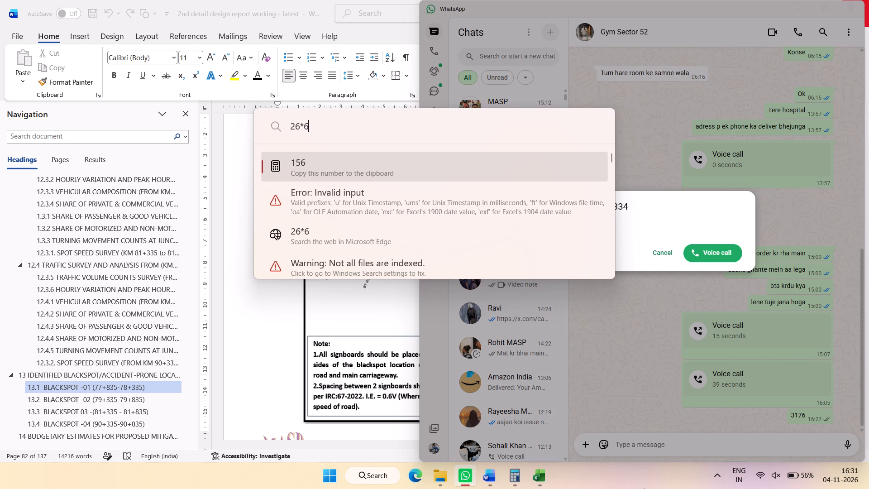
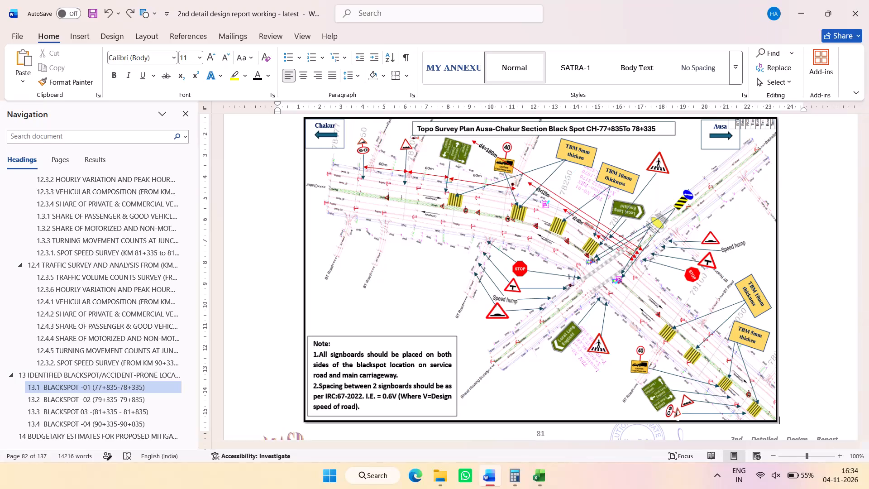
Open the PowerToys quick launcher over the report, ready for a new query.
{"action": "key", "text": "alt+space"}
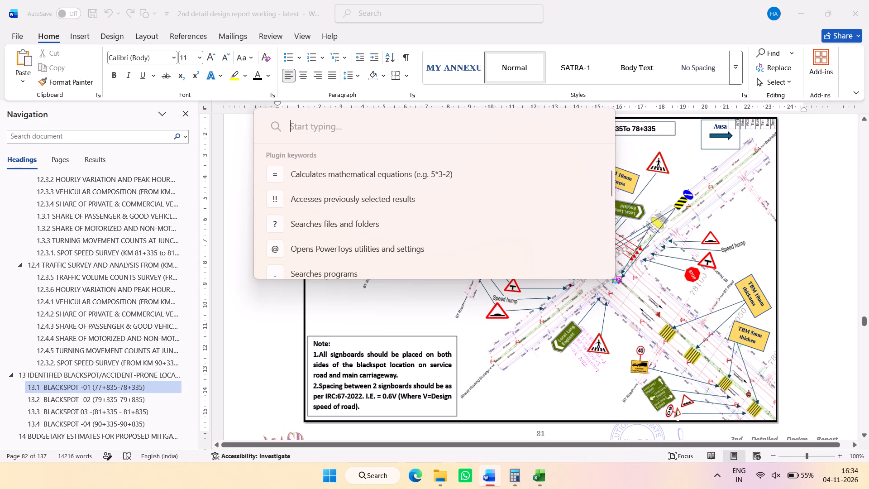
Calculate 268-112 in the quick launcher.
{"action": "key", "text": "alt+space"}
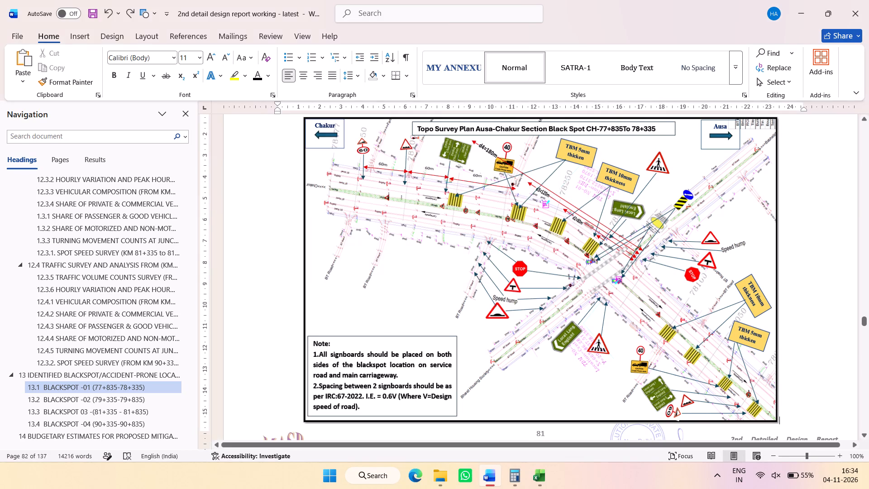
{"action": "key", "text": "alt+space"}
{"action": "type", "text": "268-112"}
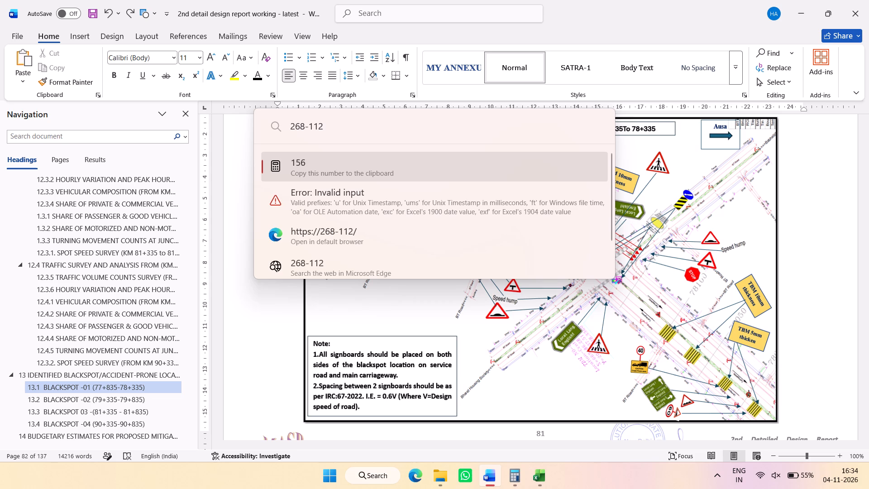
{"action": "left_click", "coordinate": [745, 291]}
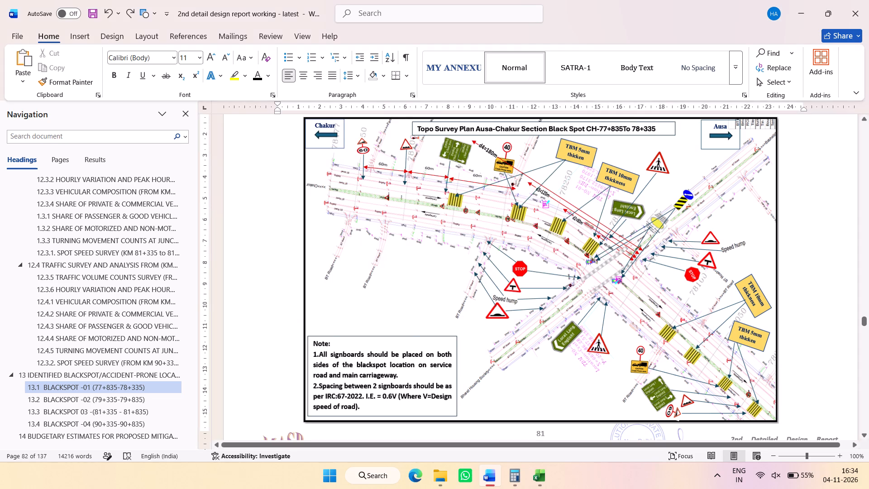
Examine the signboard and TBM marking layout on the topographic survey plan for black spot 77+835 to 78+335.
{"action": "scroll", "coordinate": [621, 267], "scroll_direction": "up", "scroll_amount": 5, "text": "ctrl"}
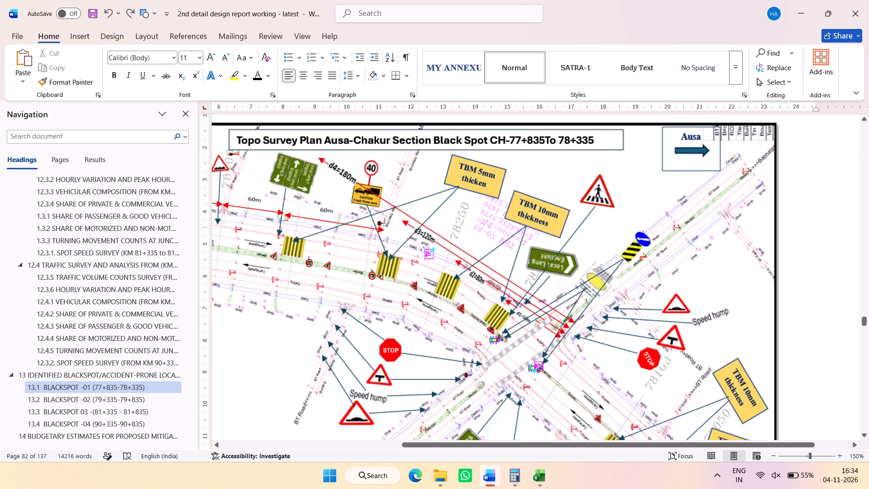
{"action": "scroll", "coordinate": [656, 267], "scroll_direction": "down", "scroll_amount": 4, "text": "ctrl"}
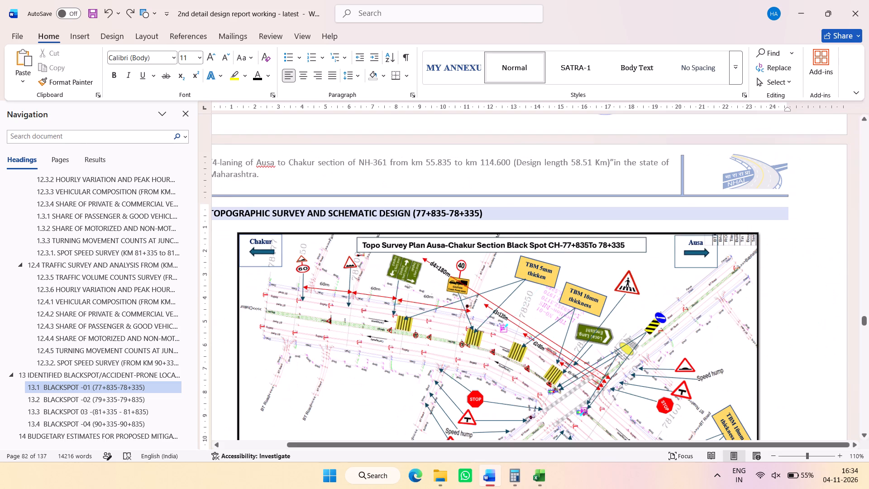
{"action": "scroll", "coordinate": [656, 267], "scroll_direction": "down", "scroll_amount": 3}
{"action": "scroll", "coordinate": [656, 267], "scroll_direction": "up", "scroll_amount": 1}
{"action": "scroll", "coordinate": [643, 267], "scroll_direction": "up", "scroll_amount": 1, "text": "ctrl"}
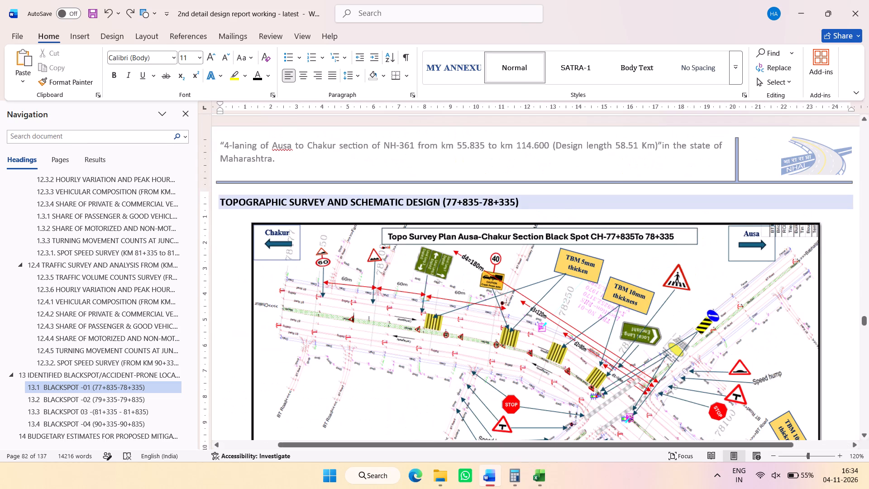
{"action": "key", "text": "alt+space"}
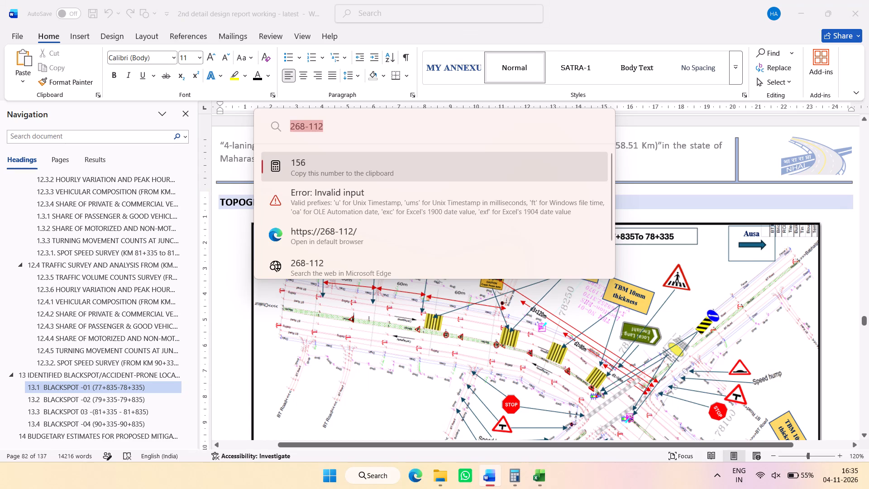
{"action": "left_click", "coordinate": [562, 323]}
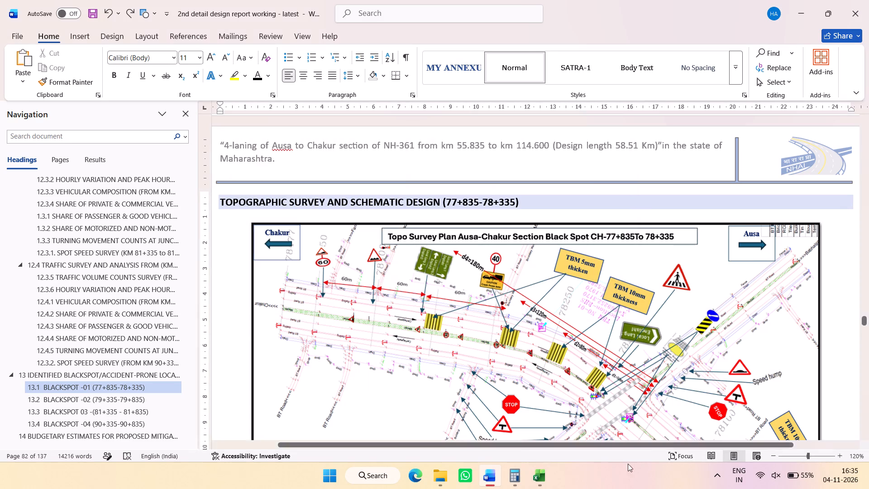
Show the hidden background app icons in the system tray.
{"action": "left_click", "coordinate": [721, 476]}
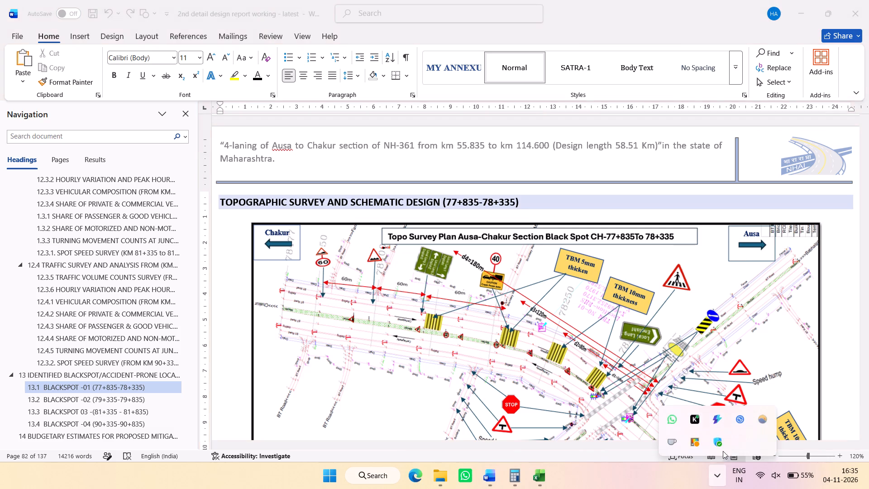